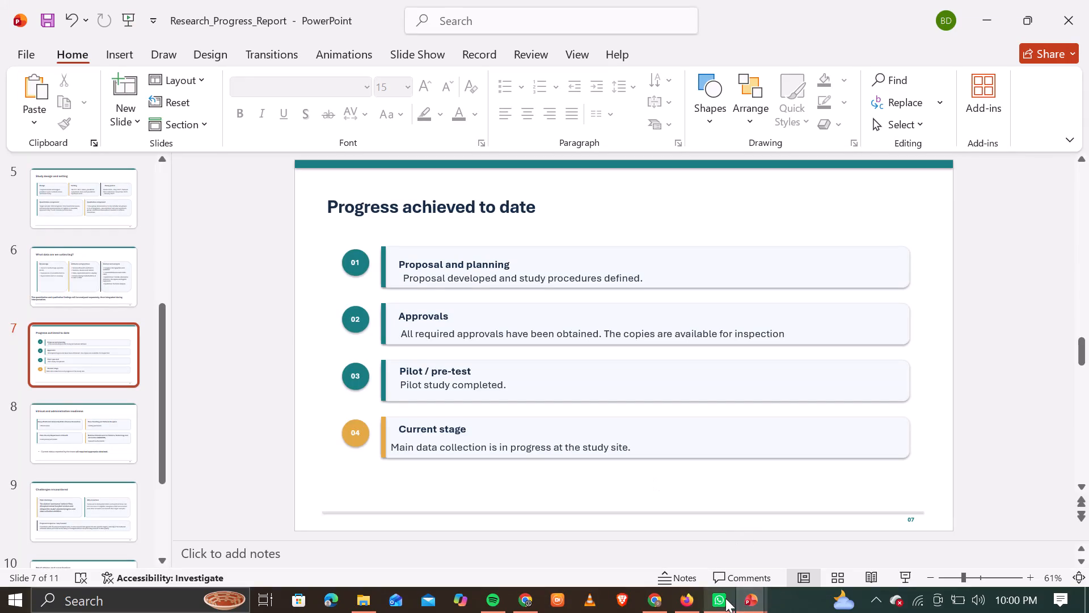
Switch to the Presentation1 presentation and title the blank slide 9 "PROGRESS THIS FAR".
left_click(752, 605)
left_click(804, 545)
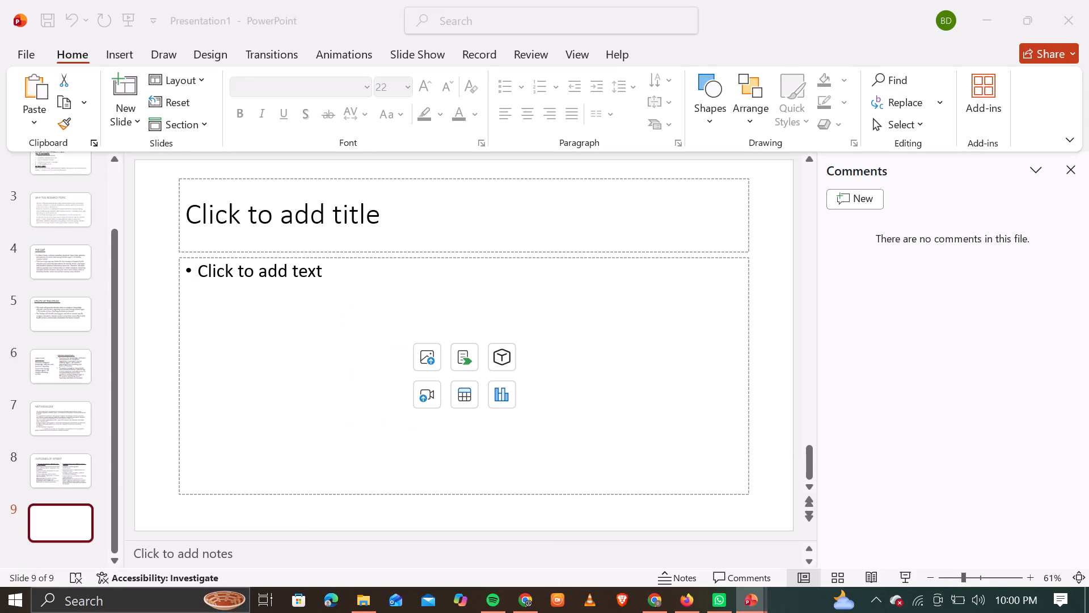
left_click(280, 224)
type("PPR")
key("BackSpace")
key("BackSpace")
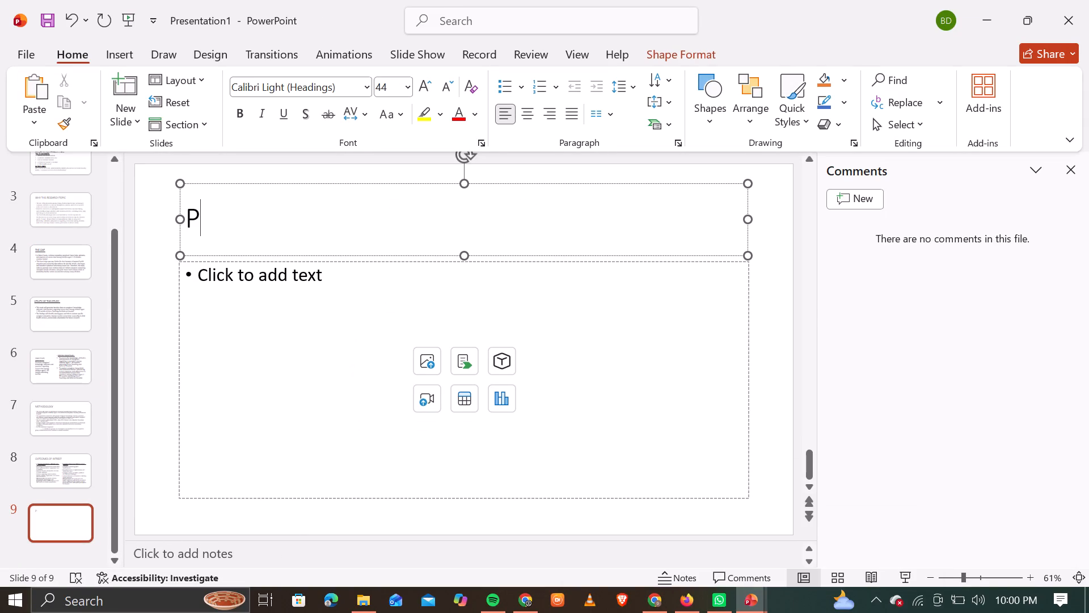
type("ROGRESS TH")
type("IS FAR")
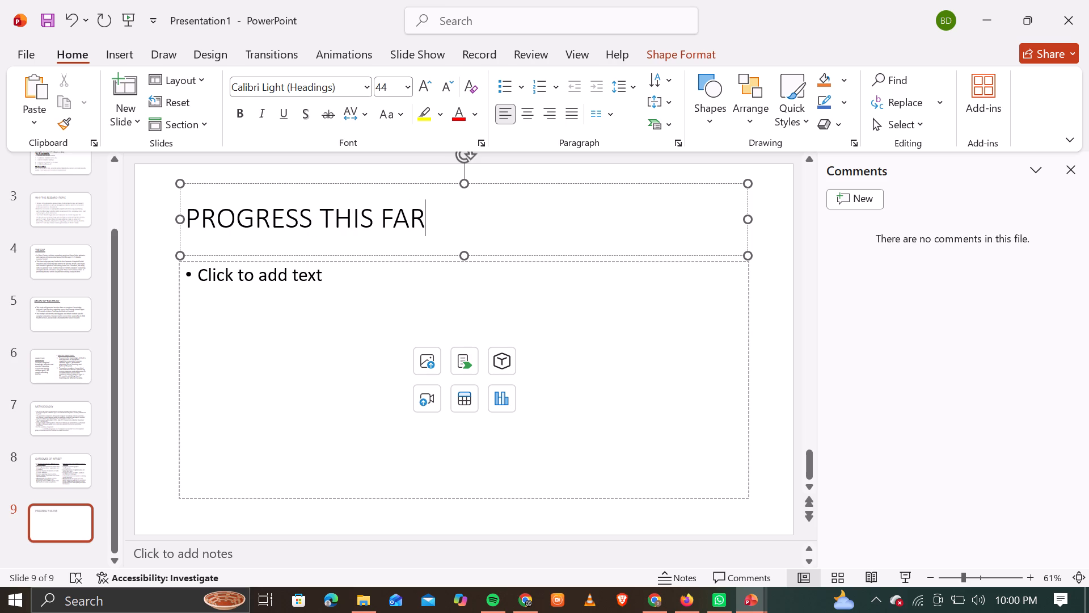
Start the bulleted body text of slide 9 below its title.
left_click(223, 271)
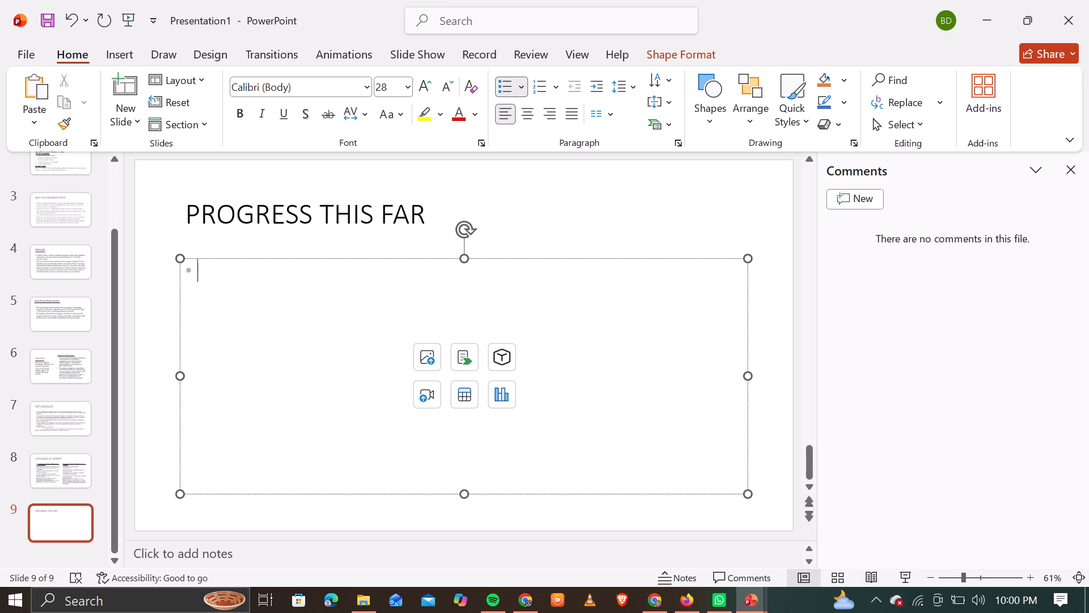
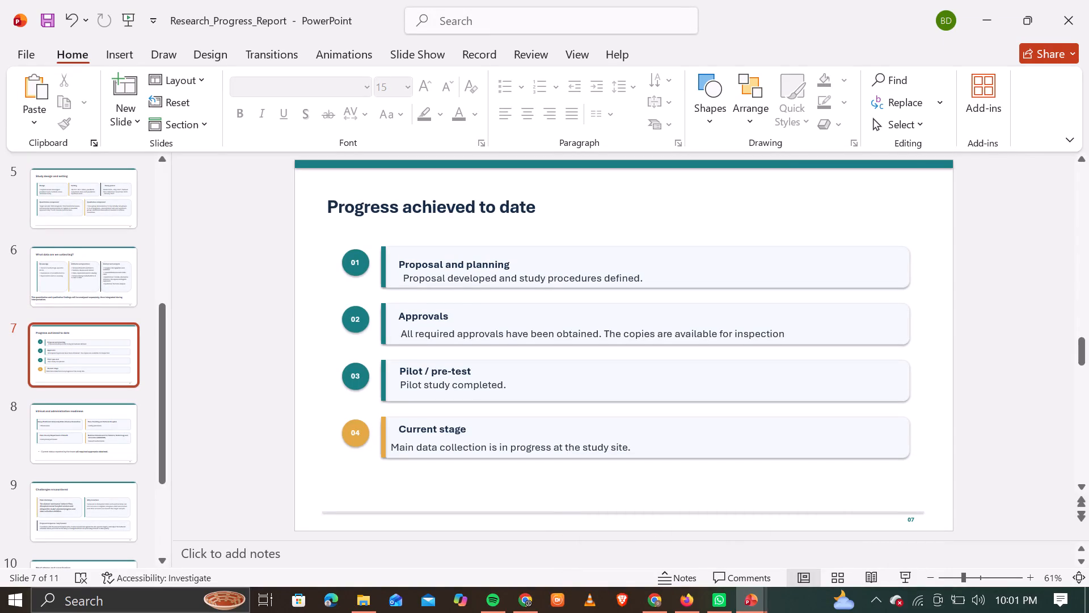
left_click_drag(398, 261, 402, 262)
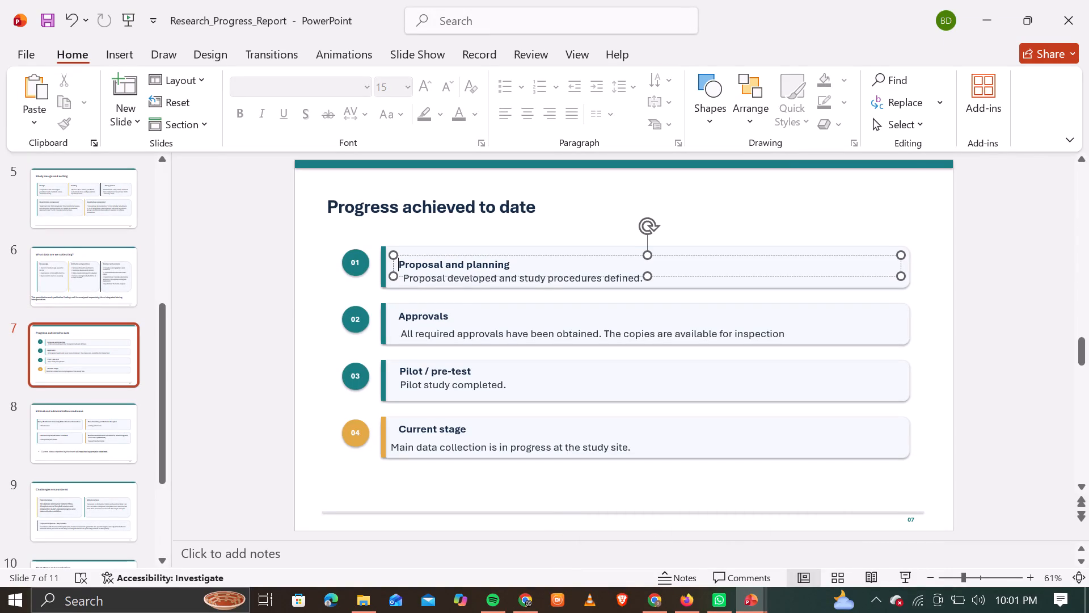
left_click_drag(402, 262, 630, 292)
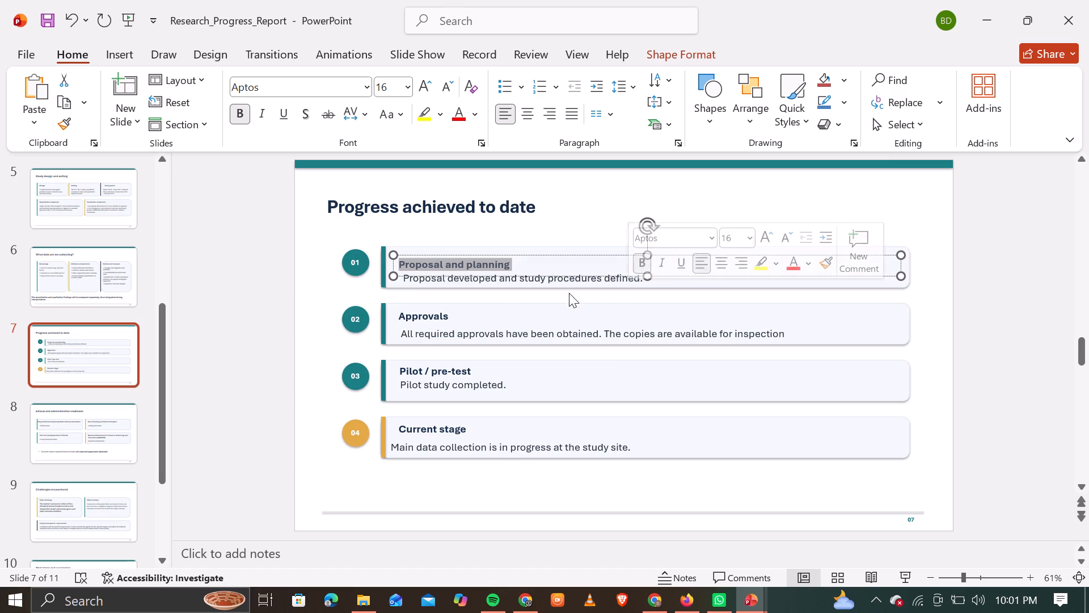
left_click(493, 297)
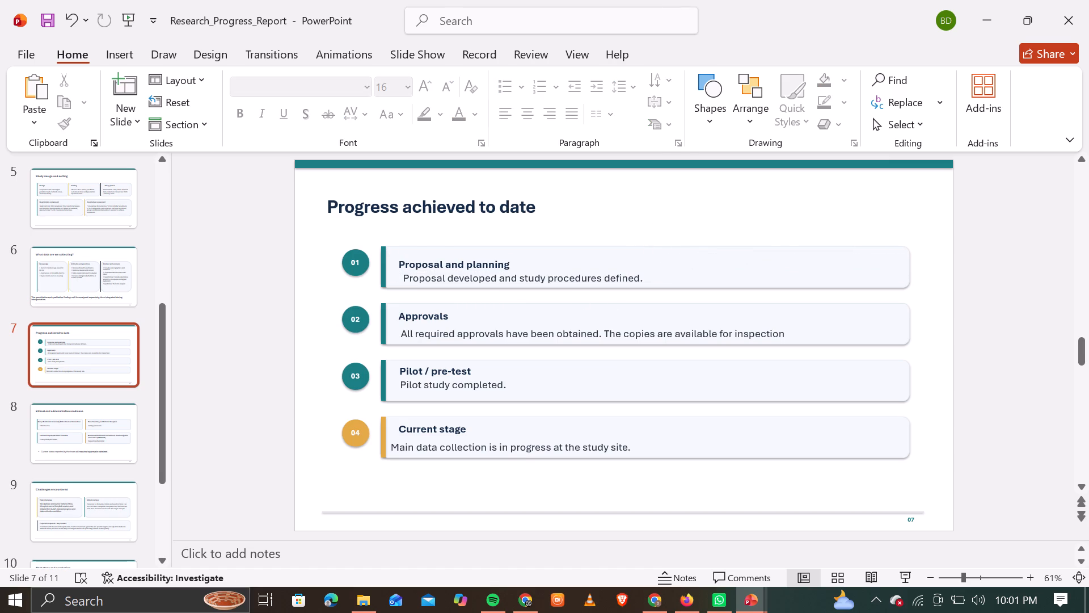
Reposition the "Proposal developed and study procedures defined." text box just below the "Proposal and planning" heading, starting at the card's teal edge.
left_click_drag(645, 277, 454, 242)
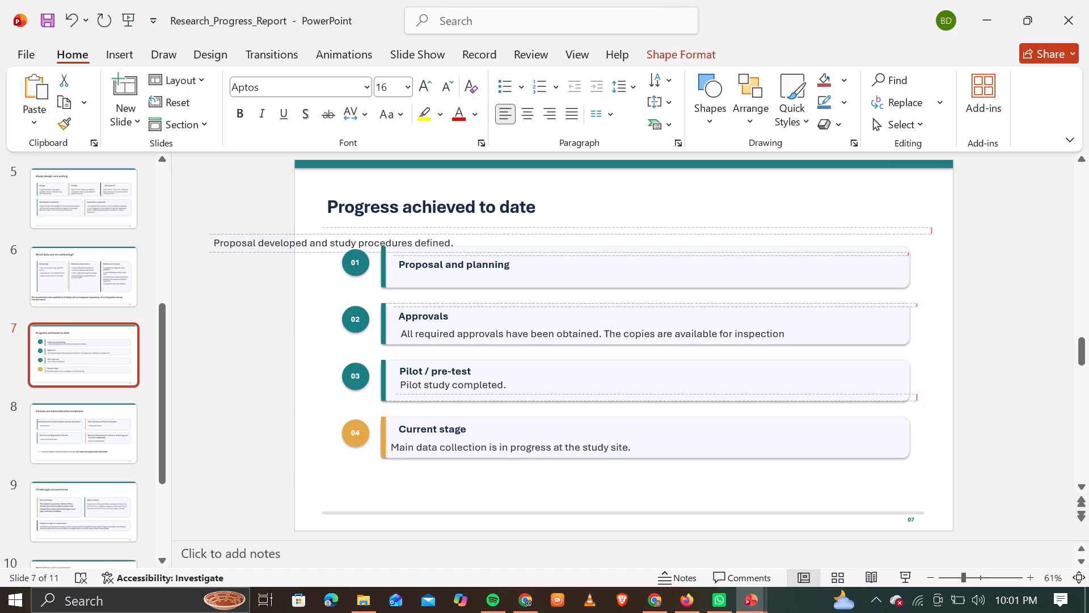
left_click_drag(454, 242, 618, 279)
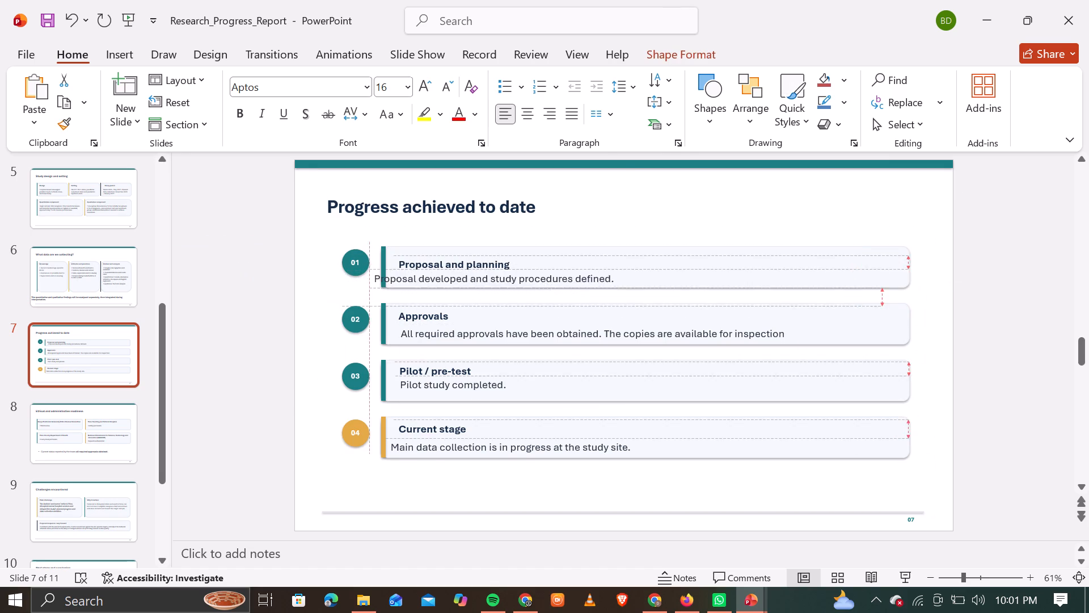
left_click_drag(618, 279, 627, 282)
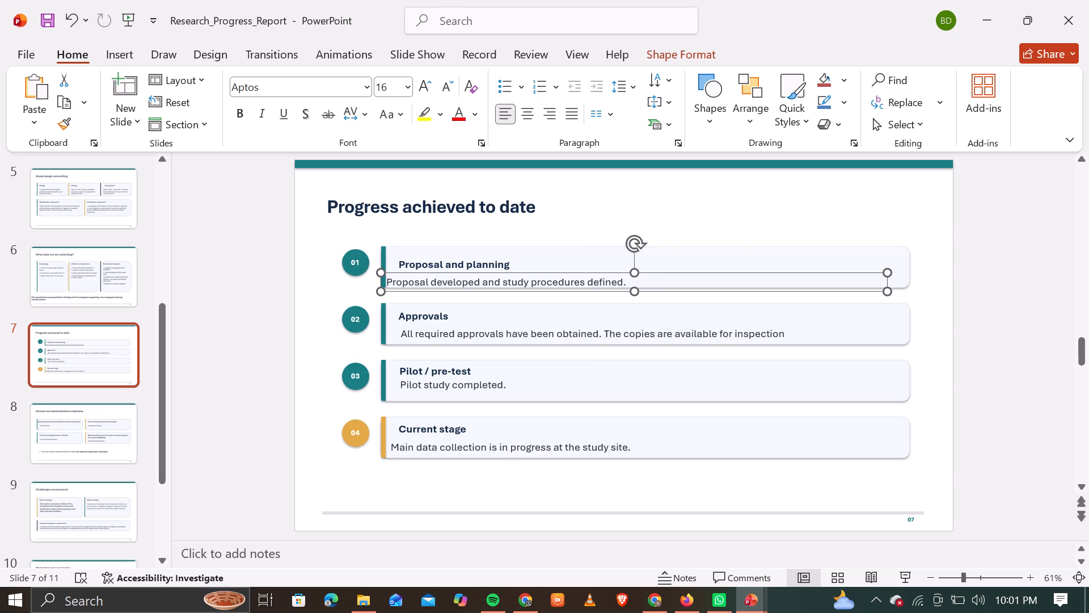
Copy "Proposal developed and study procedures defined." into the body of slide 9 in Presentation1 as the first bullet, and start a second bullet.
left_click(483, 282)
key("ctrl+a")
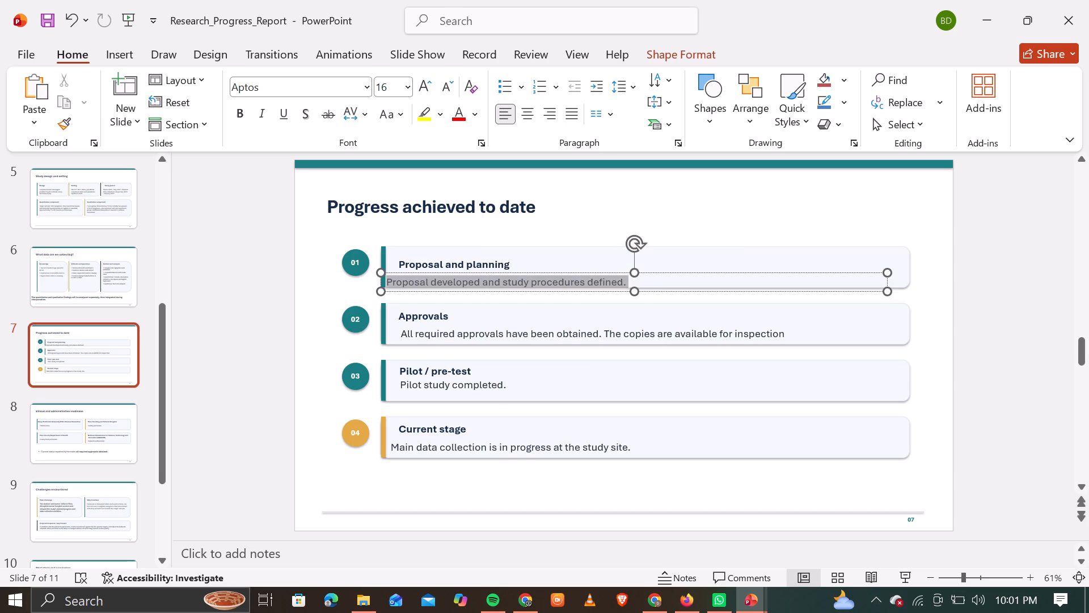
right_click(488, 278)
left_click(548, 209)
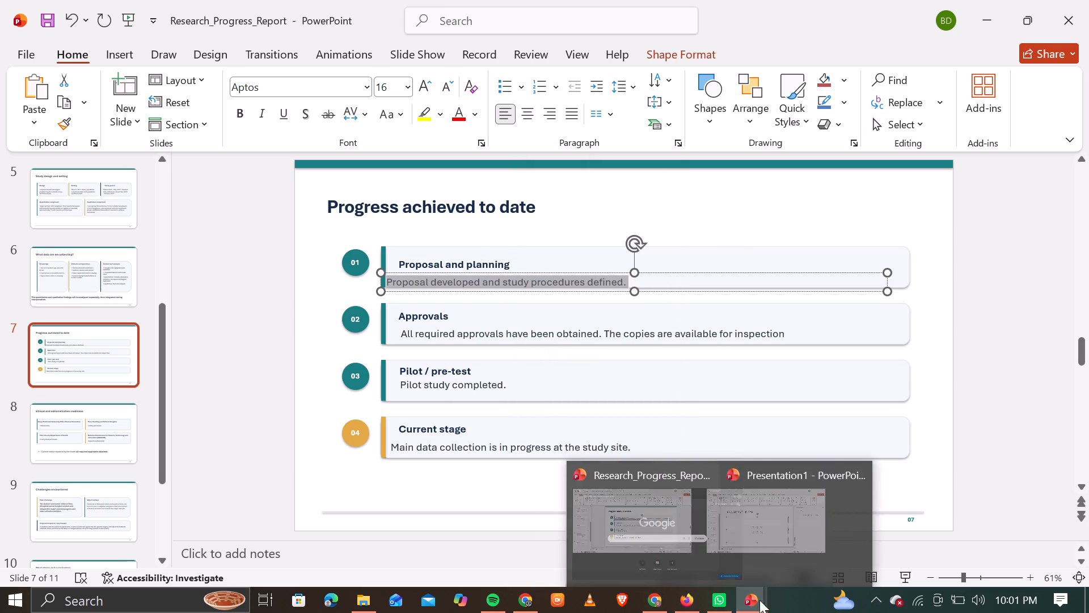
left_click(794, 546)
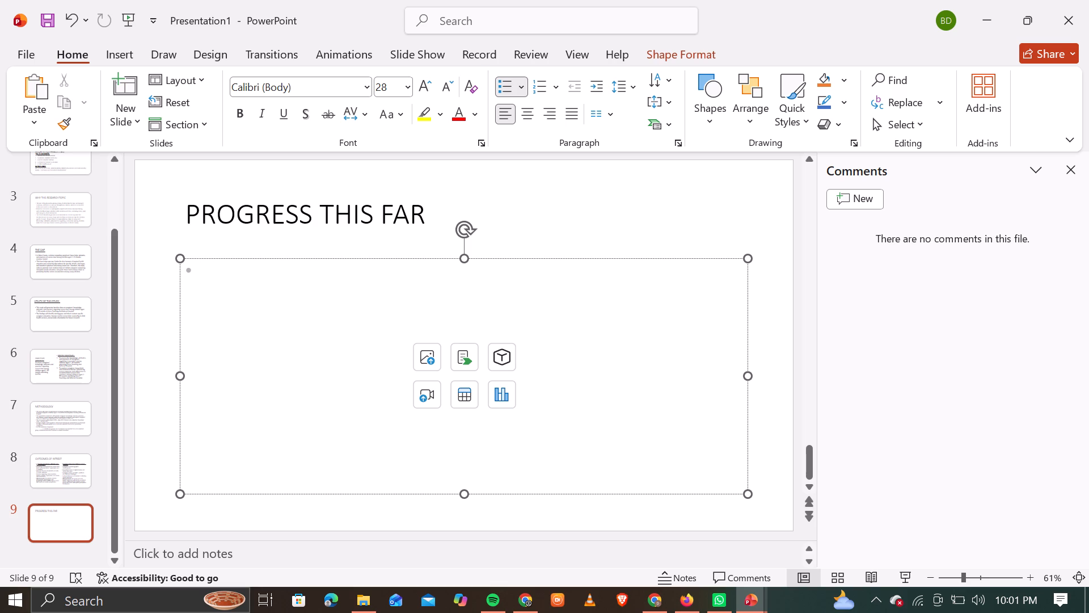
left_click(118, 111)
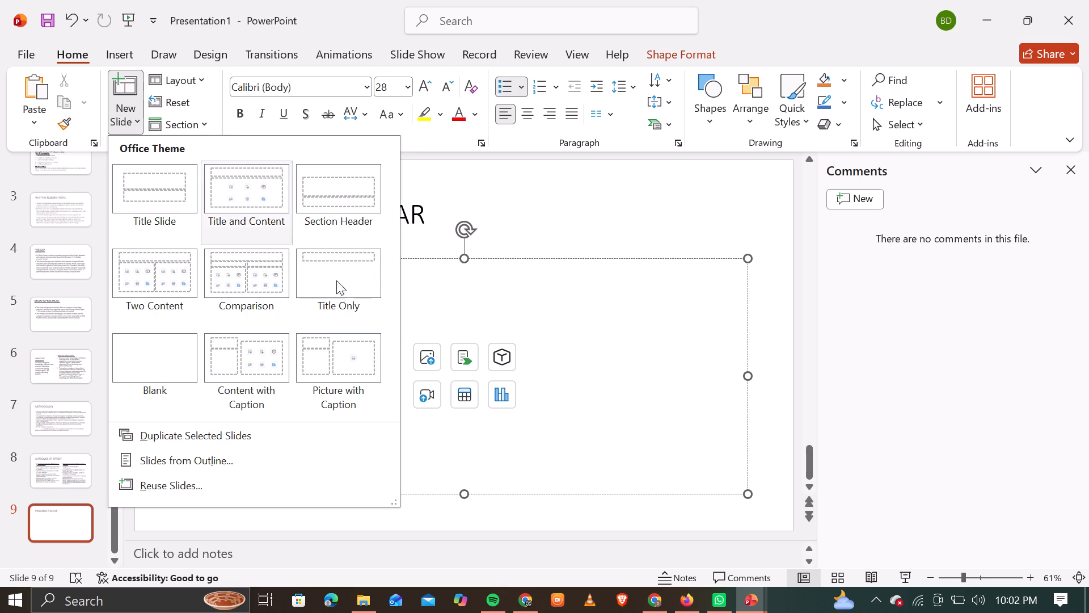
left_click(464, 288)
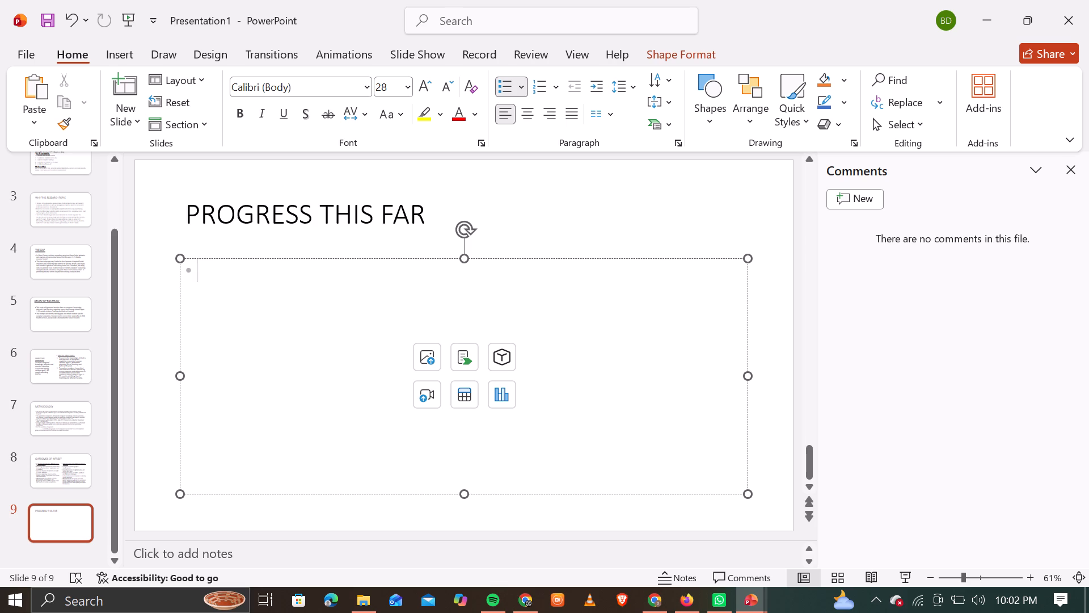
key("ctrl+v")
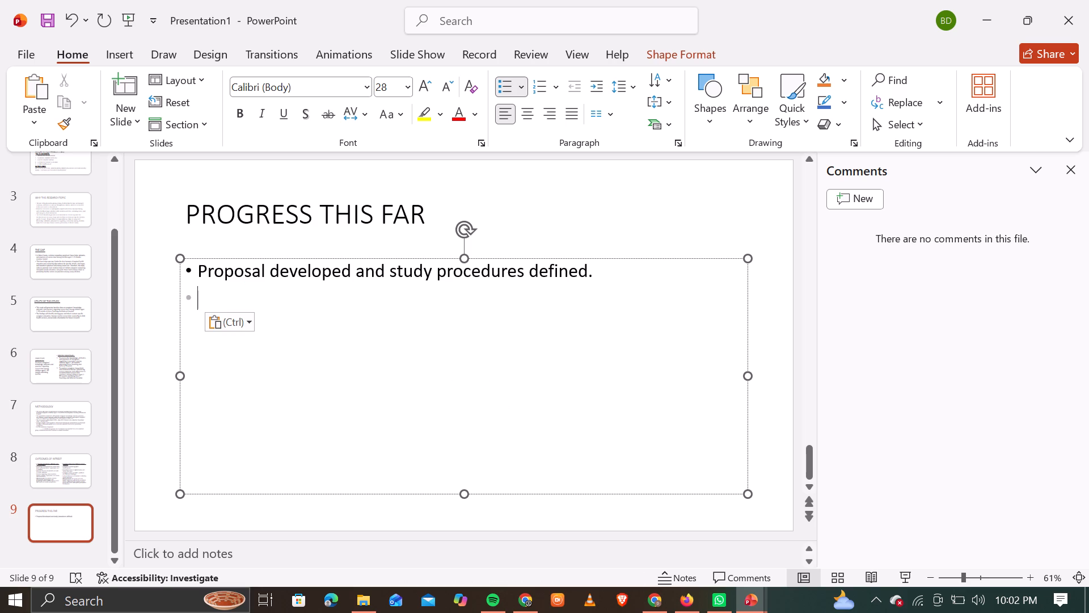
left_click(594, 274)
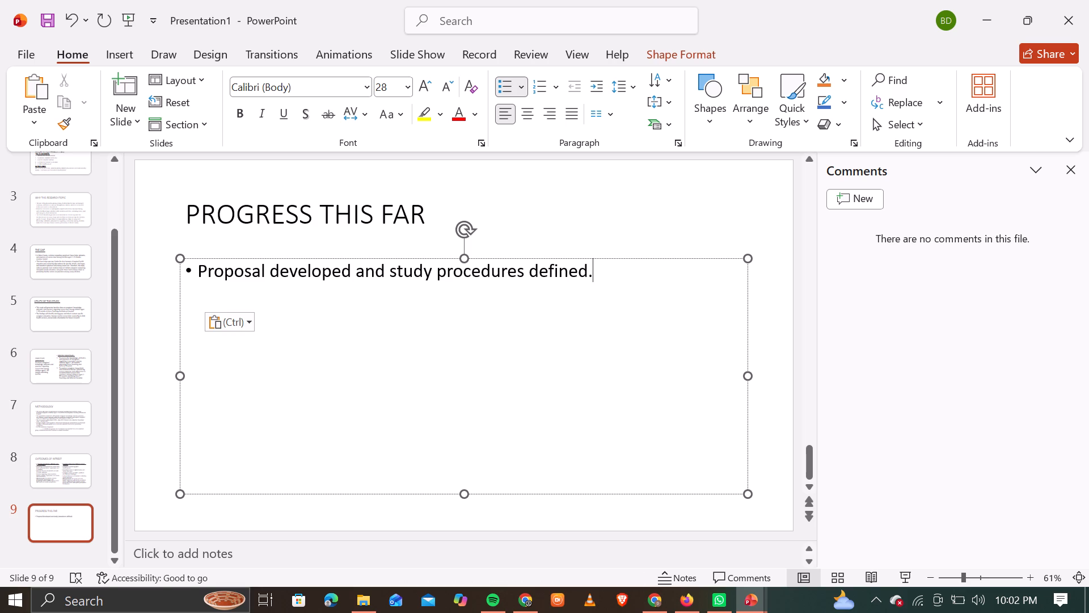
key("Return")
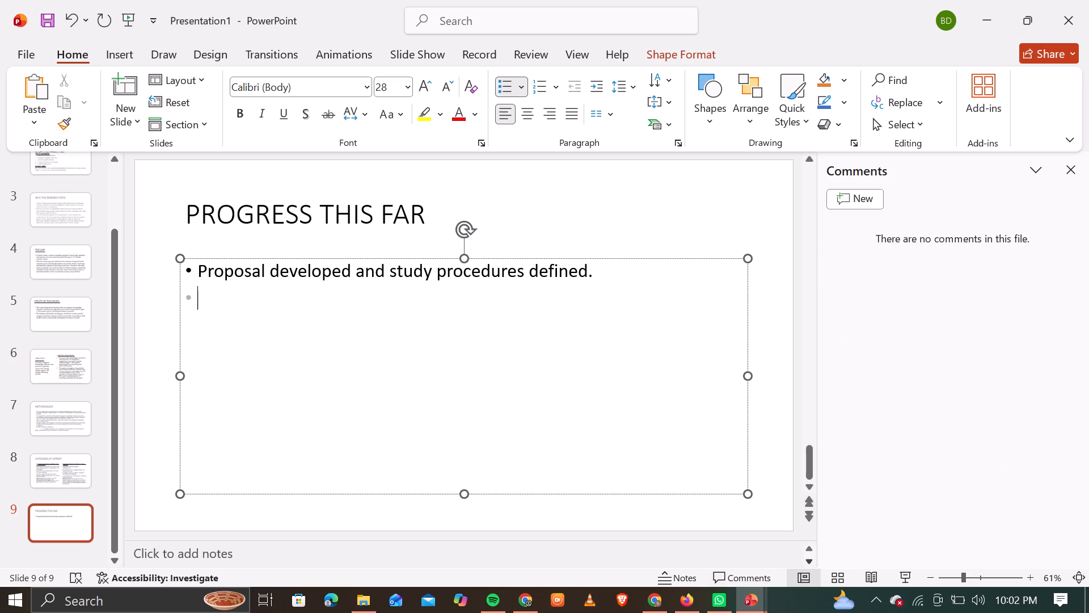
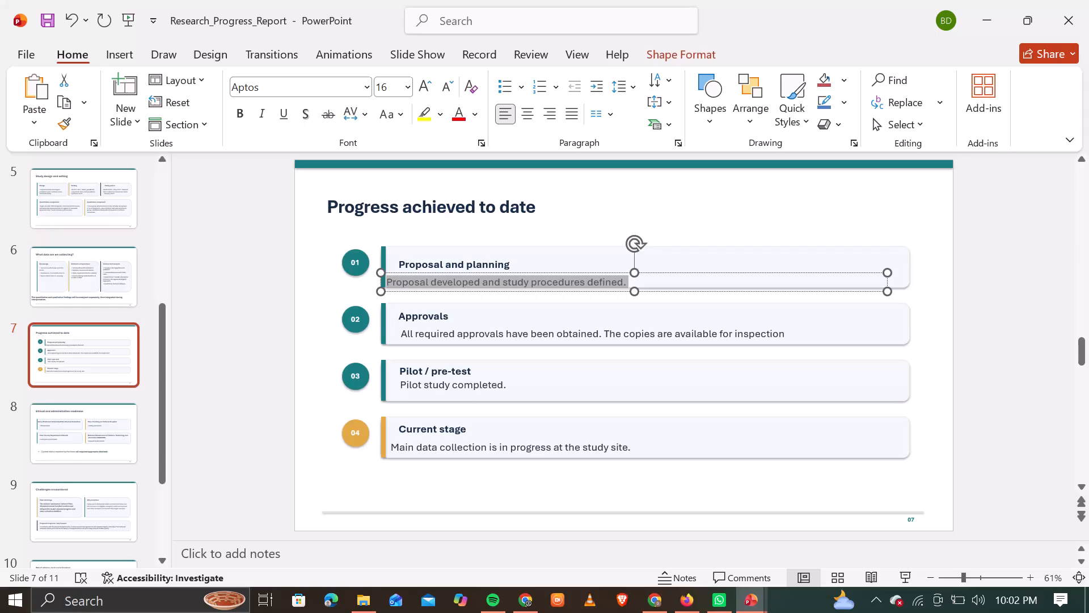
Copy "All required approvals have been obtained. The copies are available for inspection" from under the "Approvals" heading.
left_click_drag(401, 333, 733, 339)
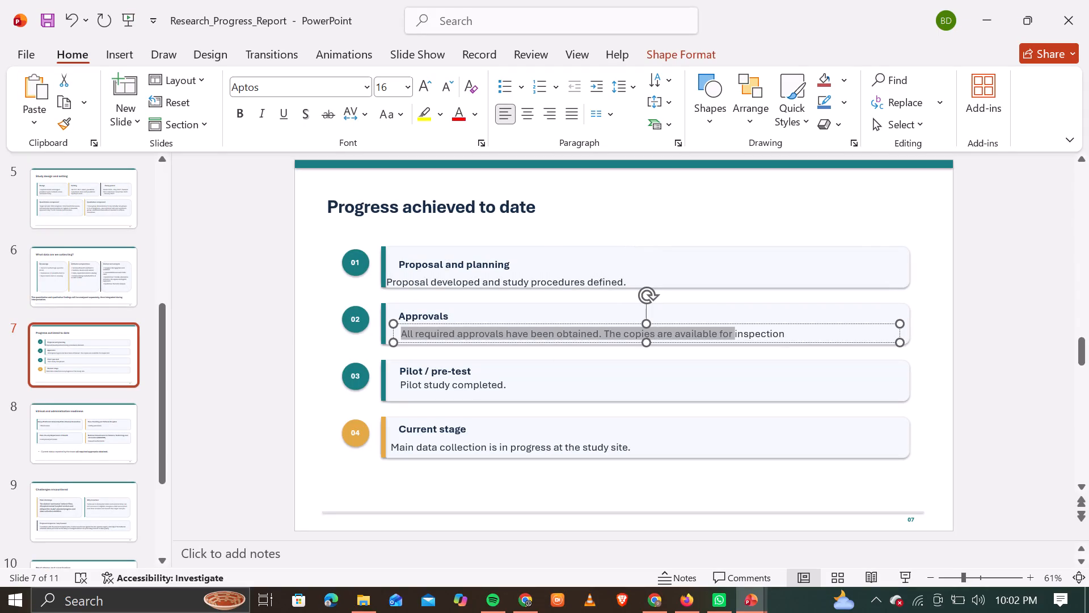
left_click_drag(733, 339, 788, 342)
right_click(627, 331)
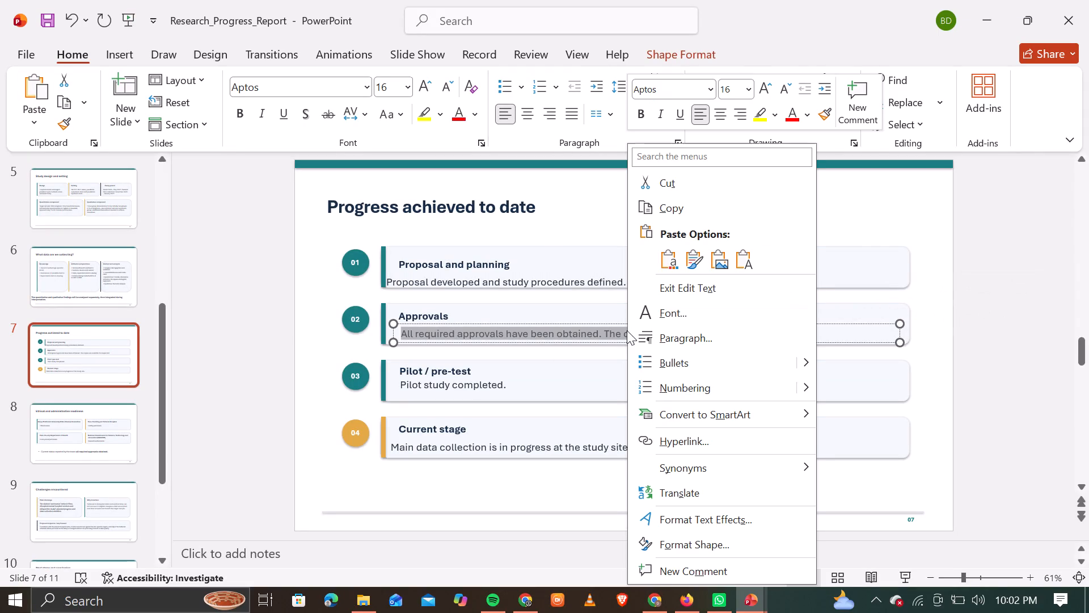
left_click(659, 211)
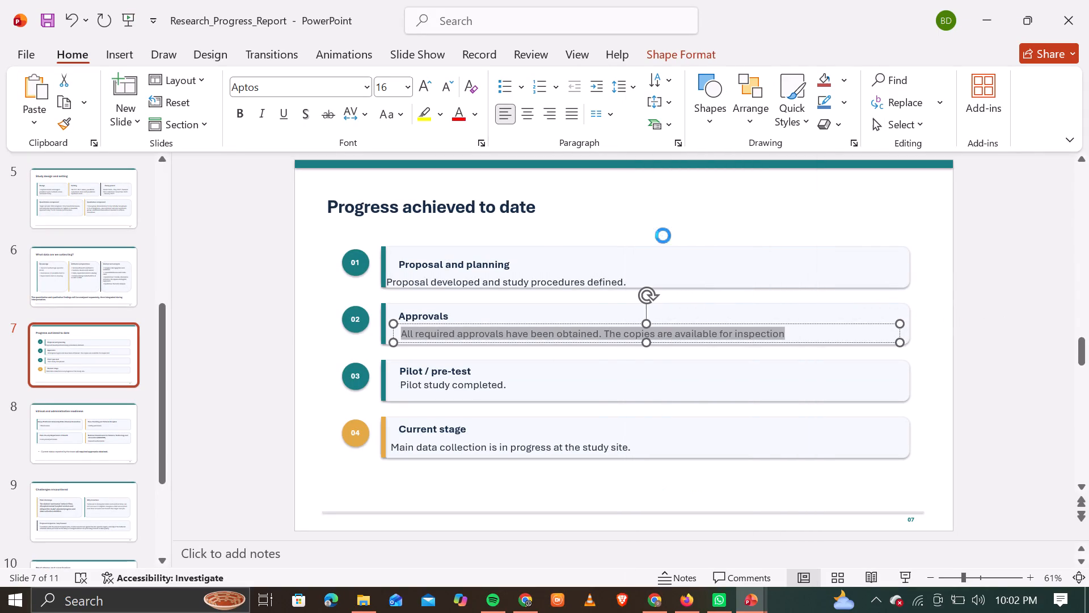
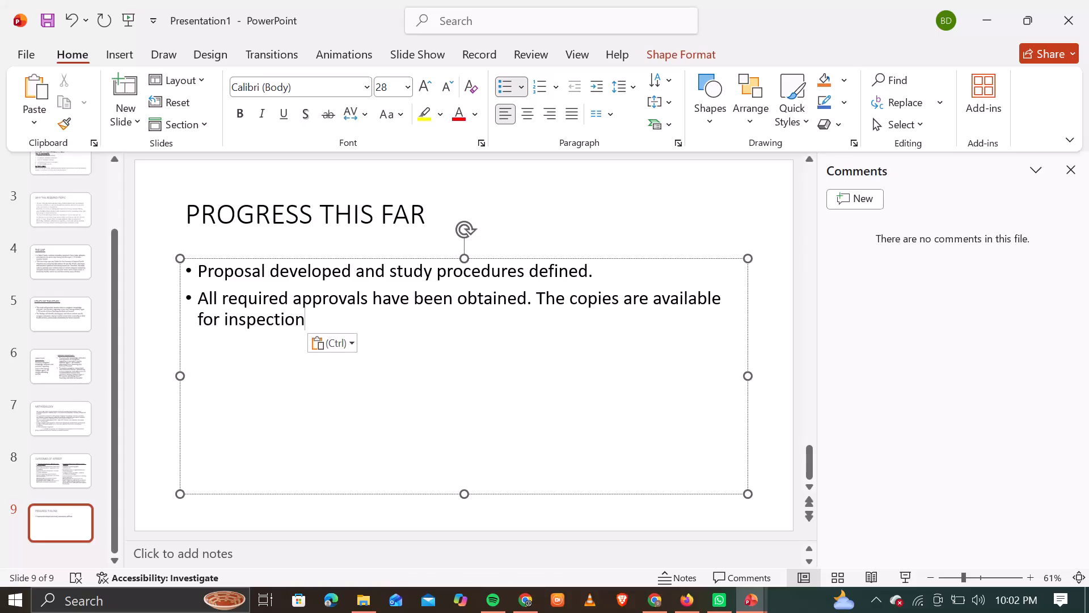
Insert "(ISERC, NACOSTI,METRH)" after "obtained." in the approvals bullet.
left_click(531, 297)
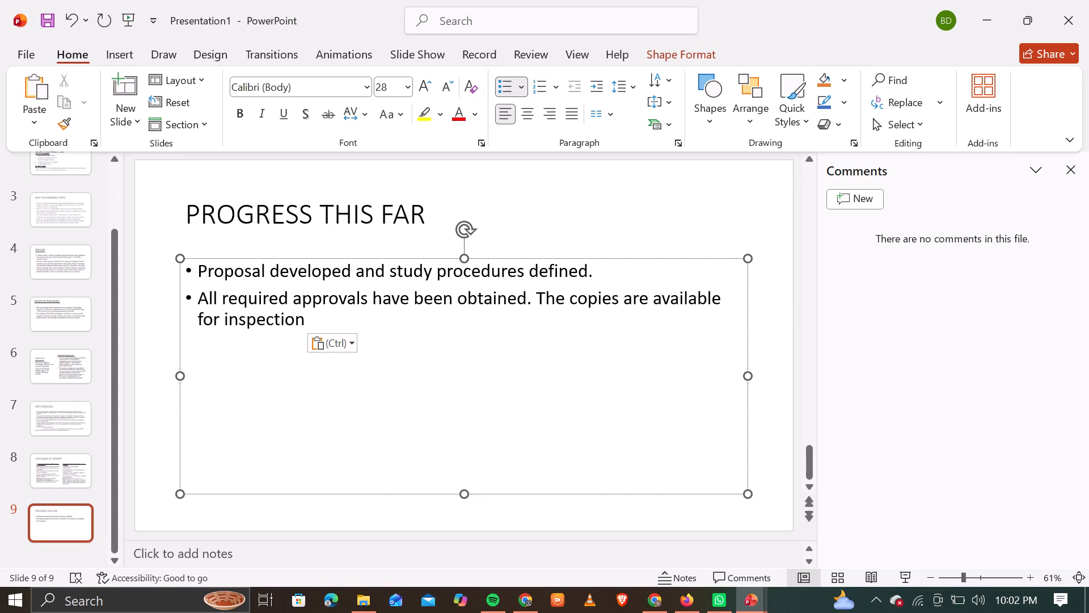
key("shift+parenleft")
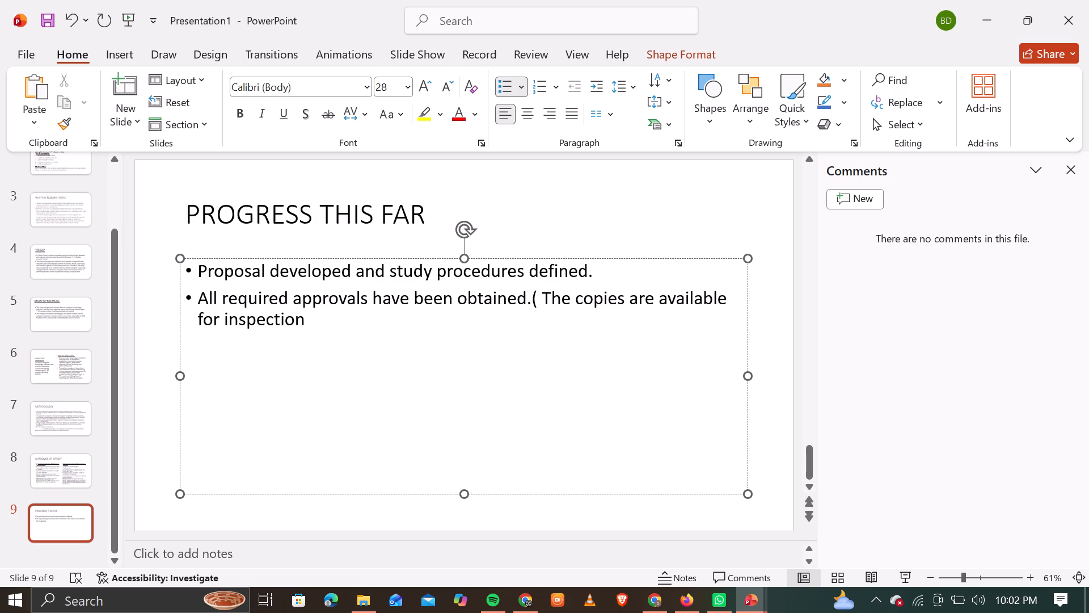
key("i")
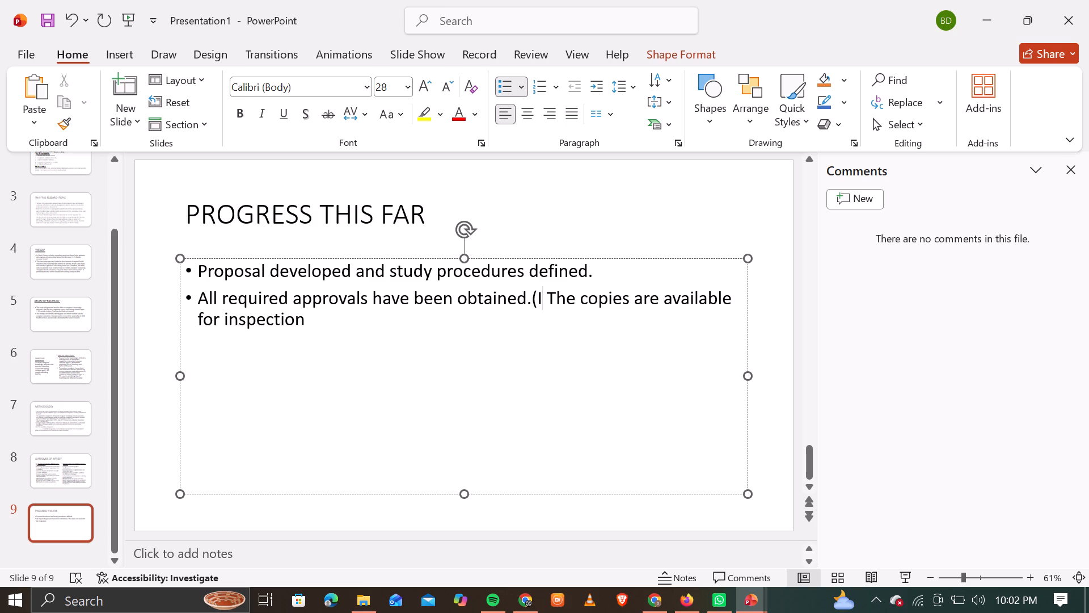
type("SR")
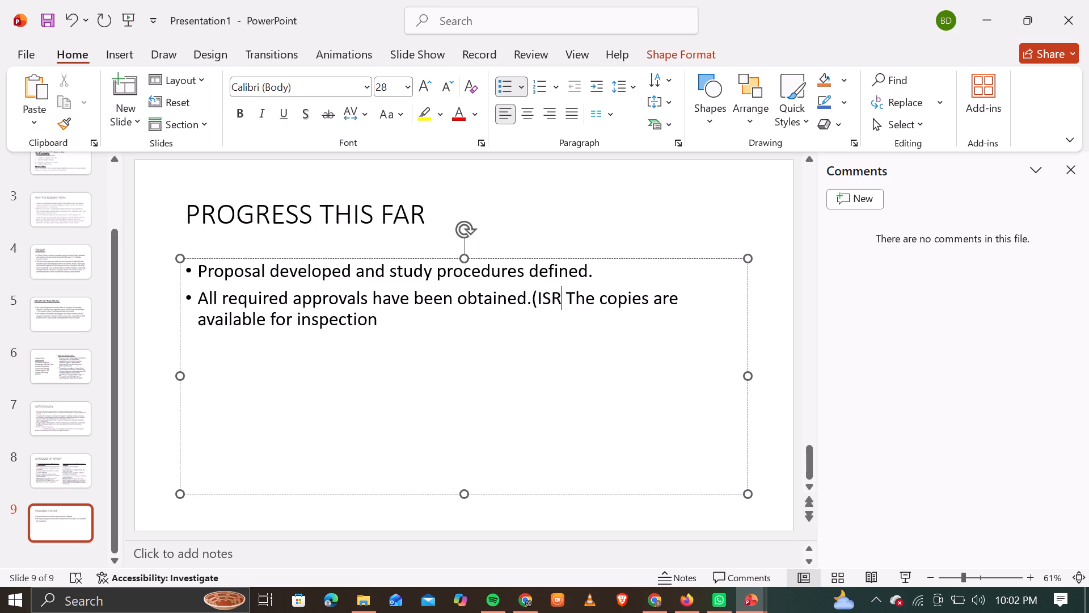
key("BackSpace")
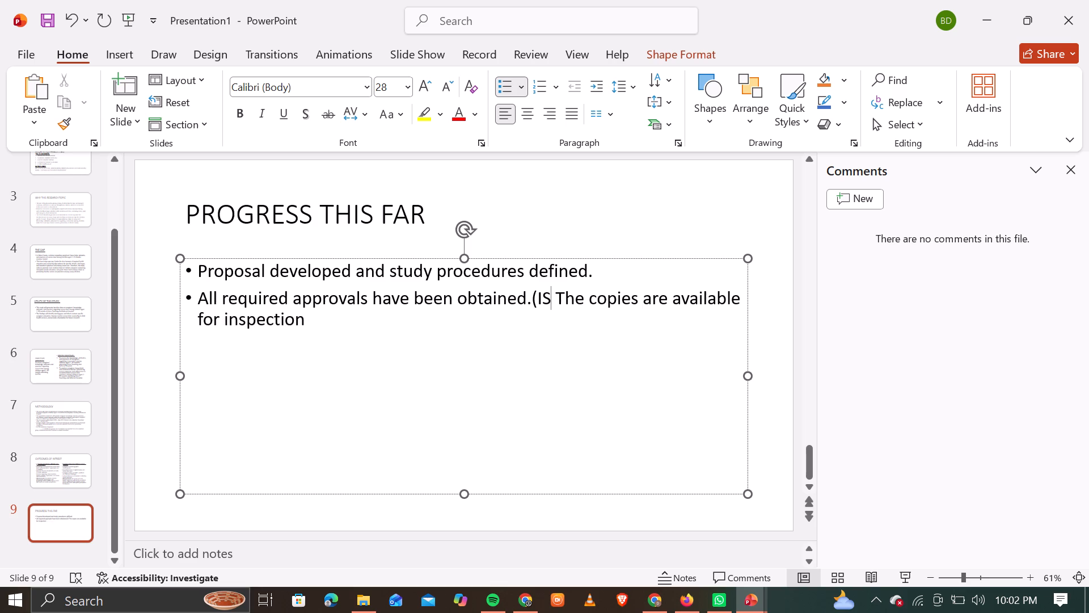
type("ERC")
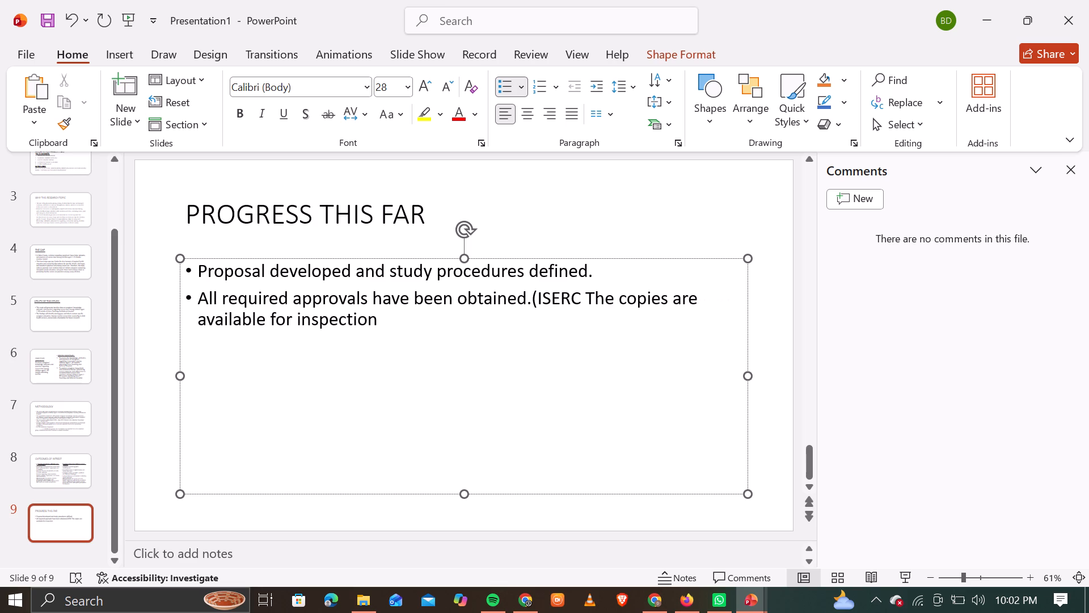
type(", NACO")
type("STI")
key("comma")
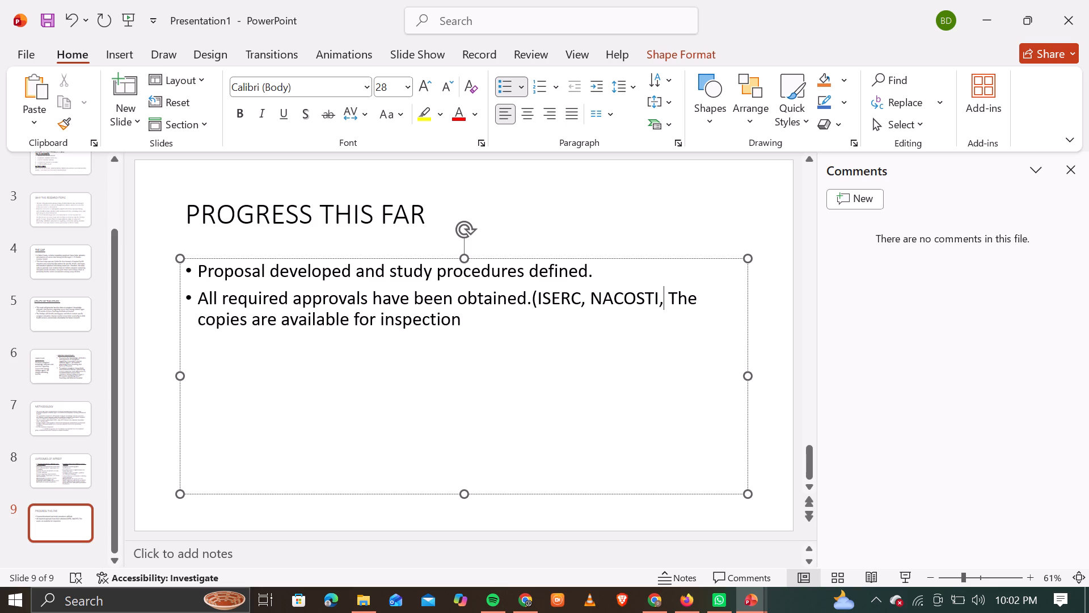
key("space")
key("BackSpace")
type("MET")
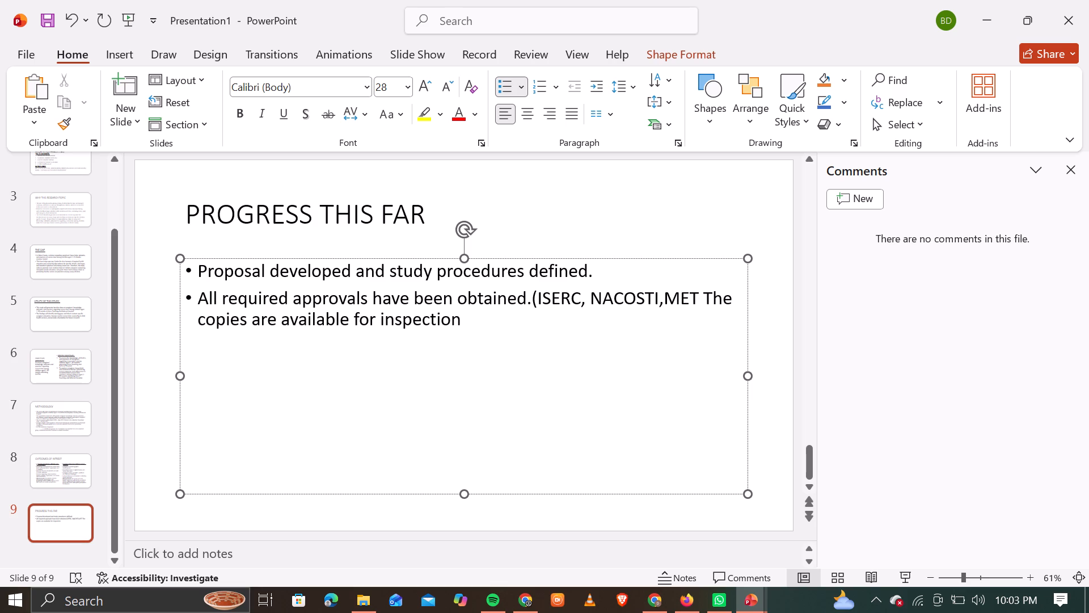
type("RH")
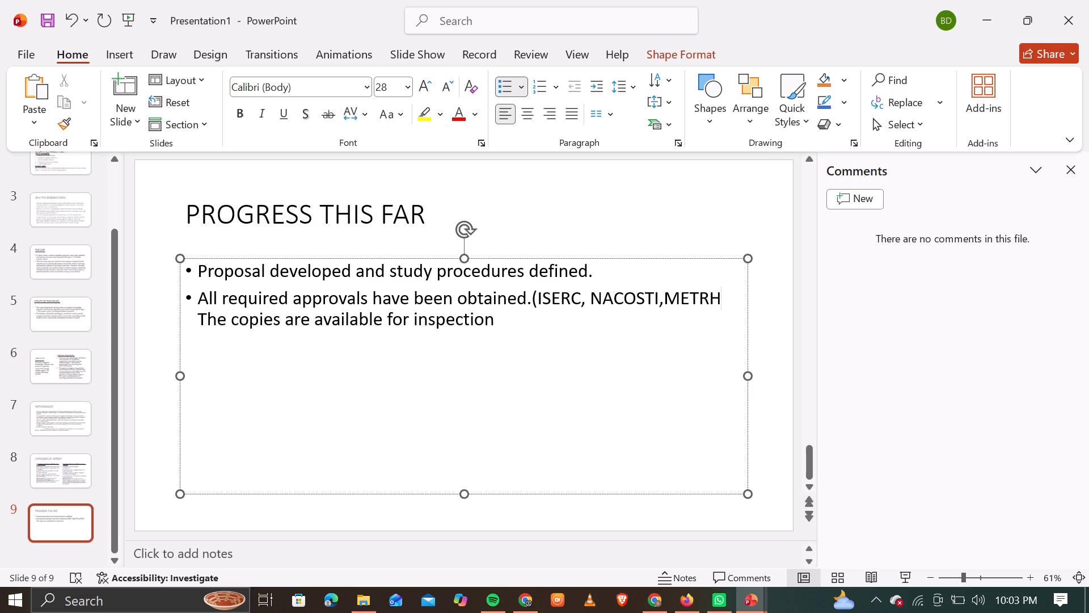
key("shift+parenright")
End the approvals bullet with a period after "inspection" and start a new bullet below it.
left_click(497, 320)
key("period")
key("Return")
Switch to the Research_Progress_Report presentation, check the text under "Pilot / pre-test", and return to Presentation1.
left_click(739, 593)
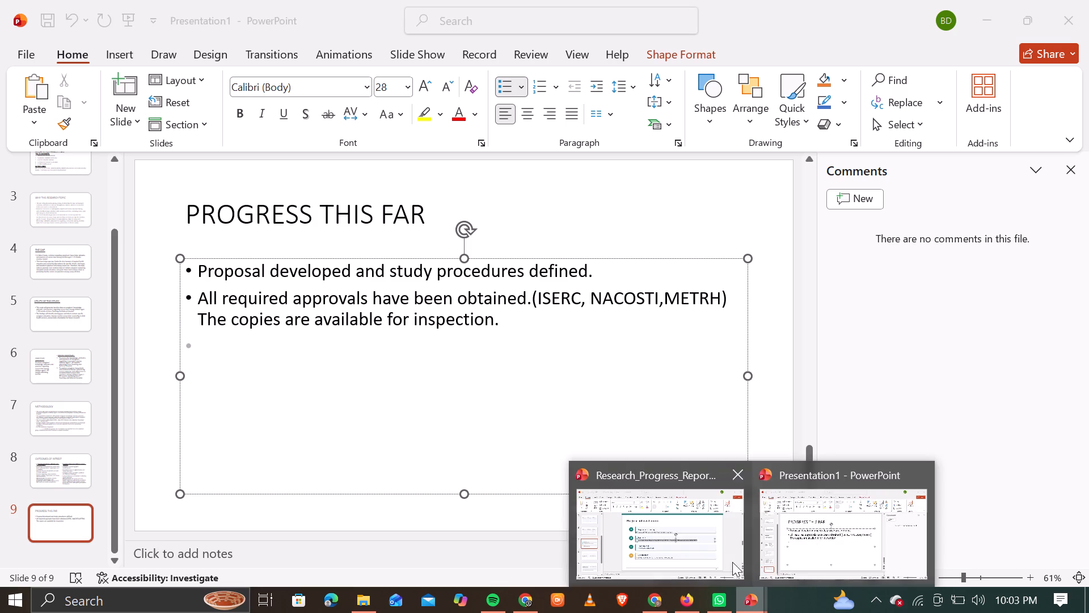
left_click(717, 536)
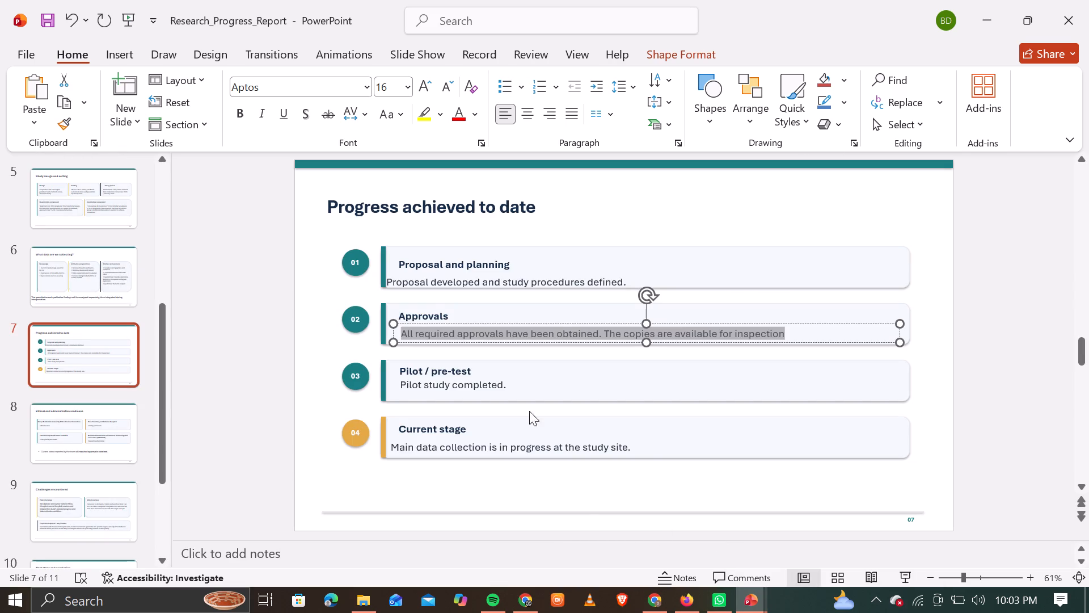
left_click(750, 599)
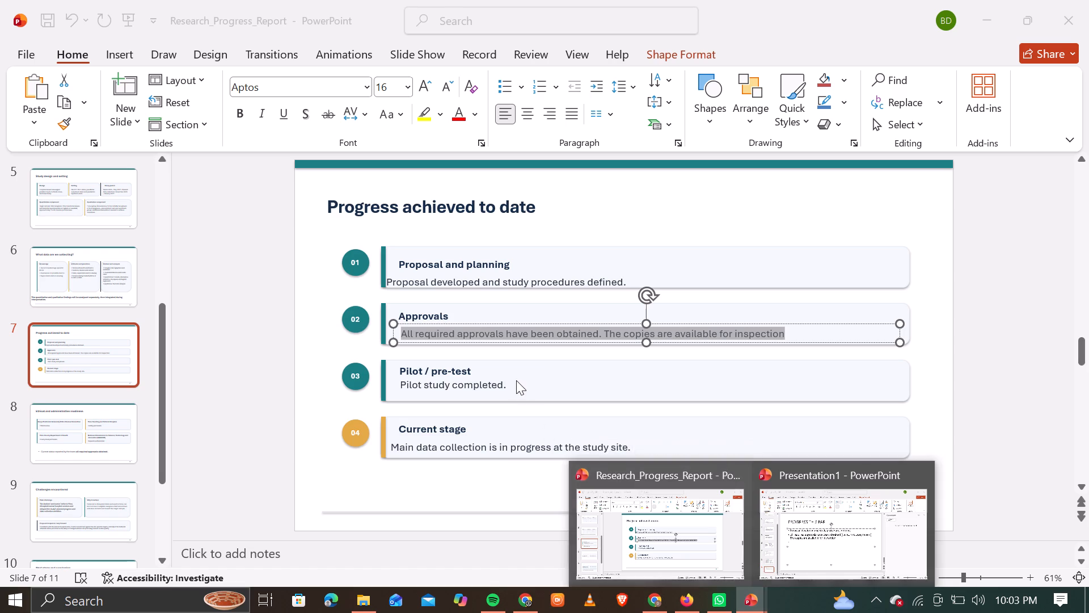
left_click_drag(516, 380, 441, 389)
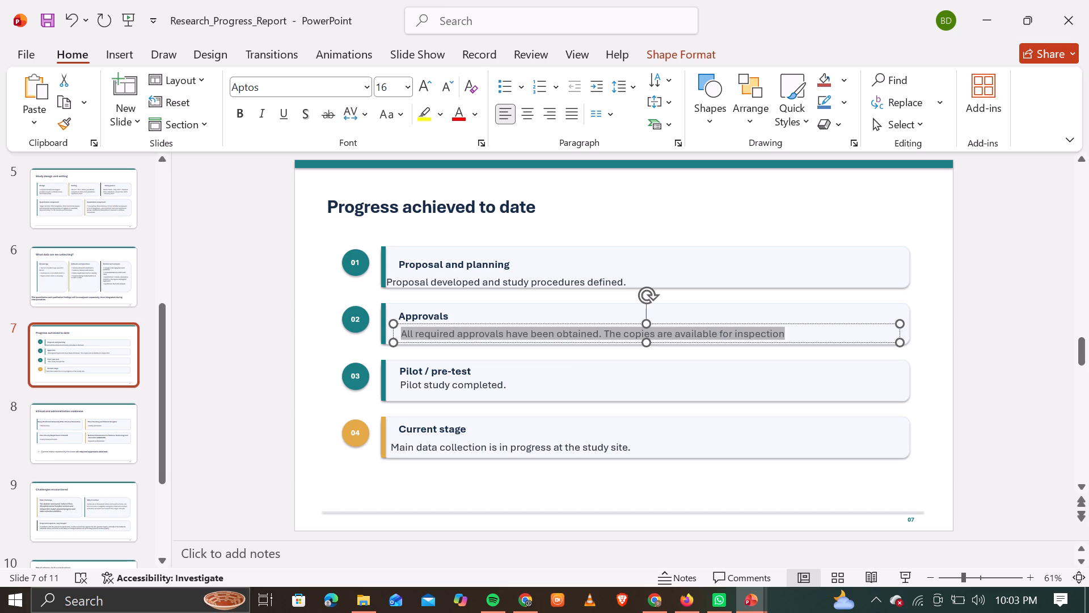
left_click(506, 388)
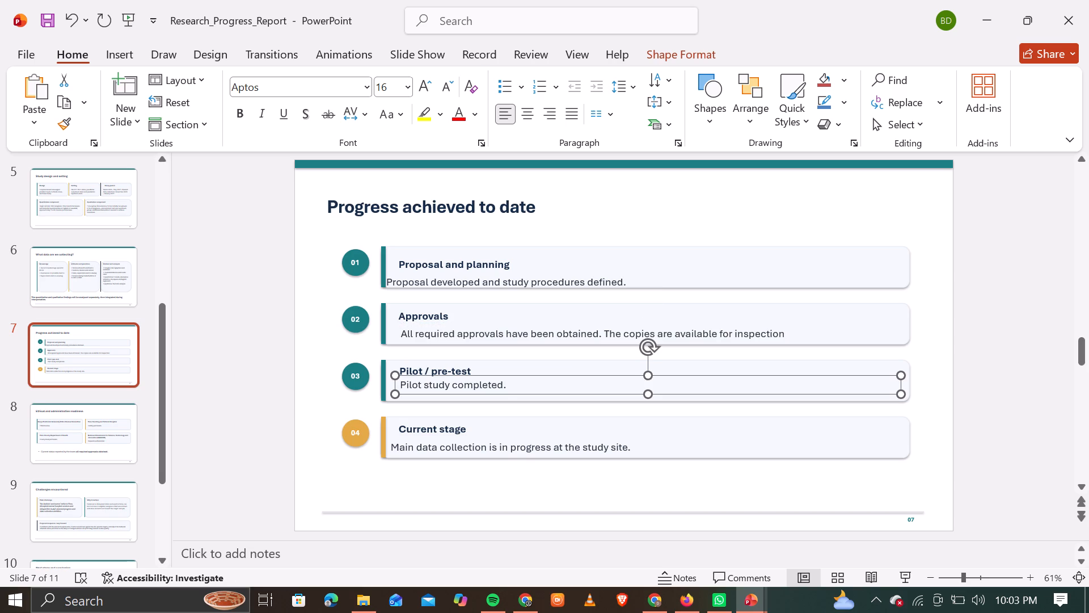
left_click(476, 501)
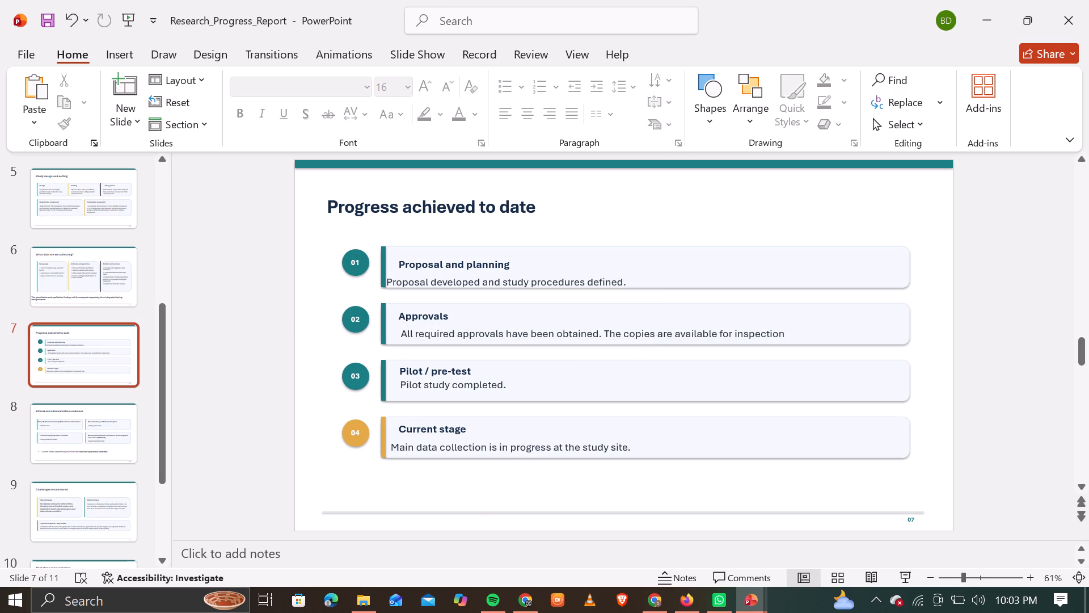
left_click_drag(512, 381, 506, 381)
left_click(745, 611)
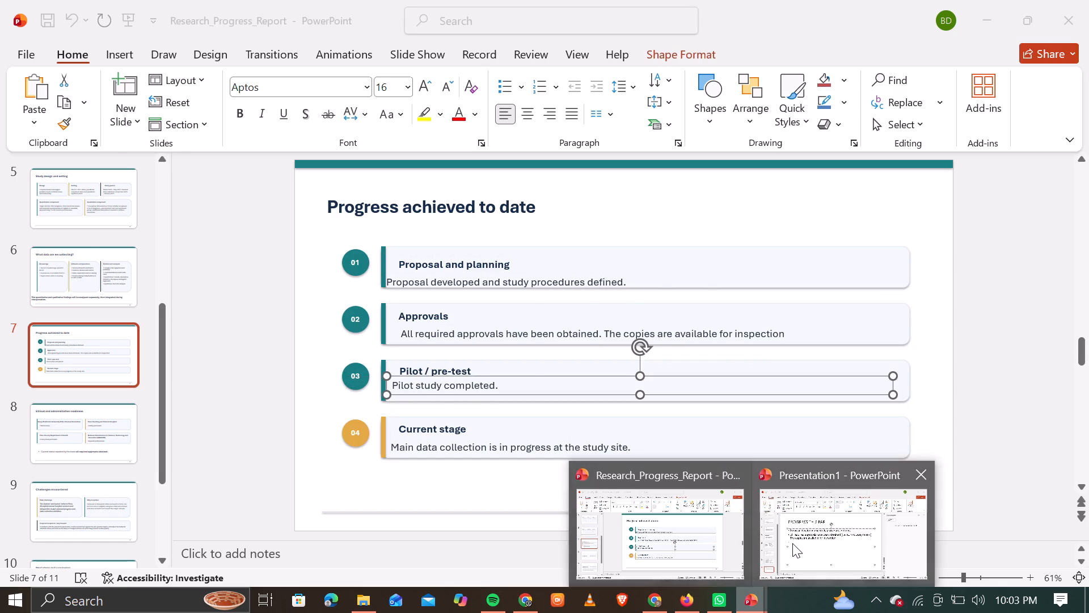
left_click(792, 543)
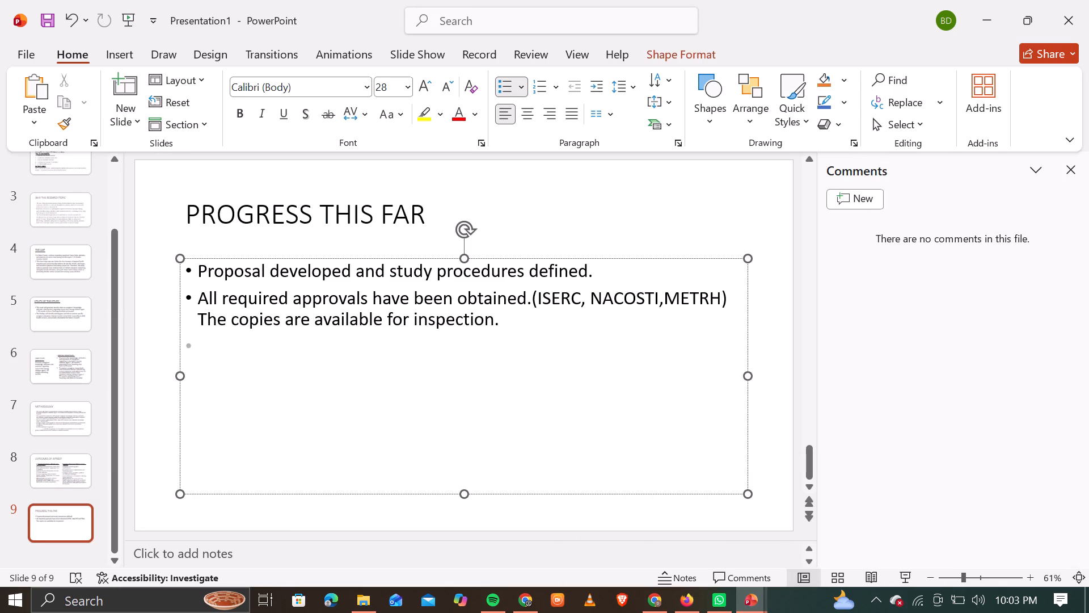
Write the third bullet as "Pilot study done and necessary changes made to the data collection tool to make it feasible." and start another bullet.
key("p")
key("BackSpace")
type("PILOT")
key("space")
key("BackSpace")
key("BackSpace")
key("BackSpace")
key("BackSpace")
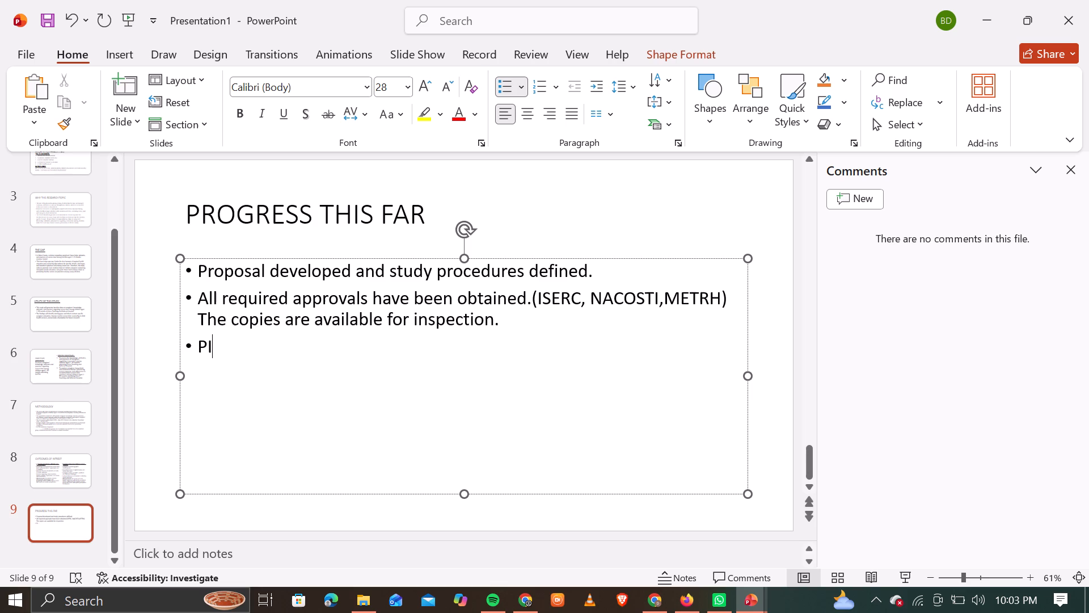
key("BackSpace")
type("ilot study")
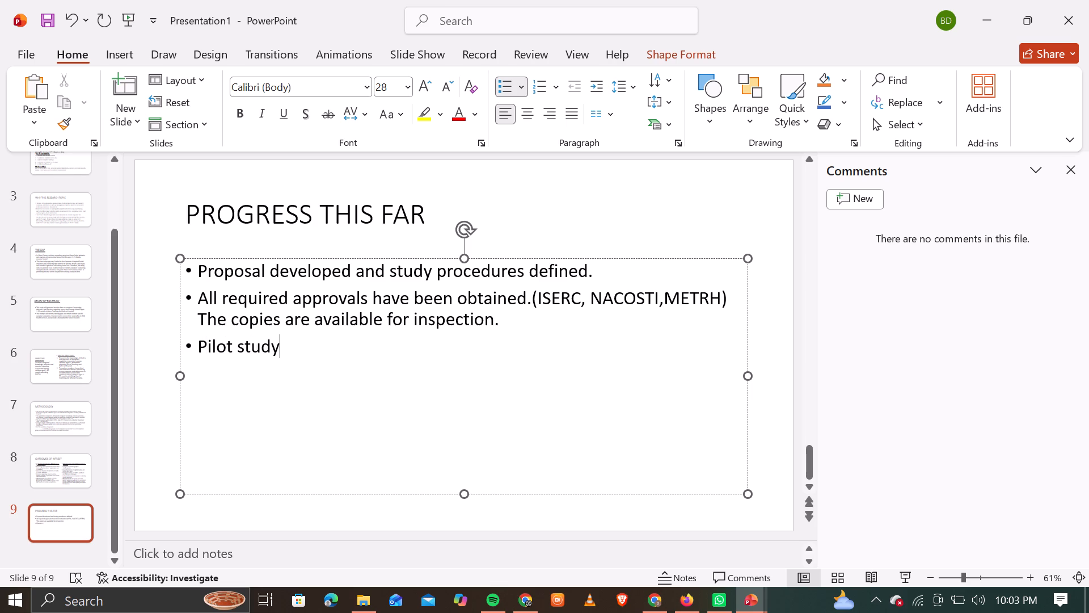
key("space")
type("done and necces")
type("sa")
type("ry")
key("space")
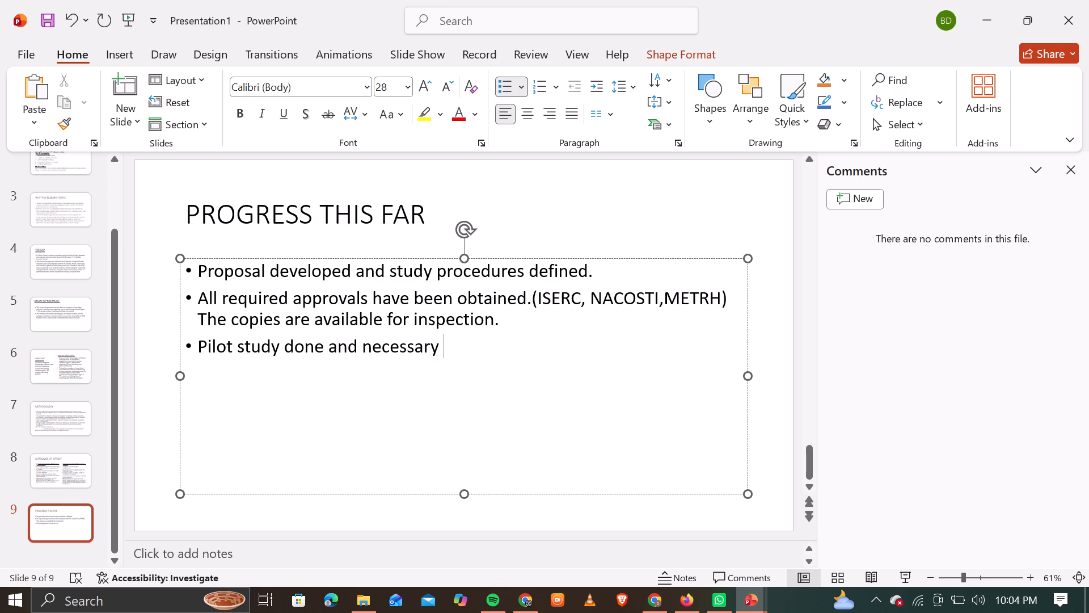
type("changes made to the")
key("space")
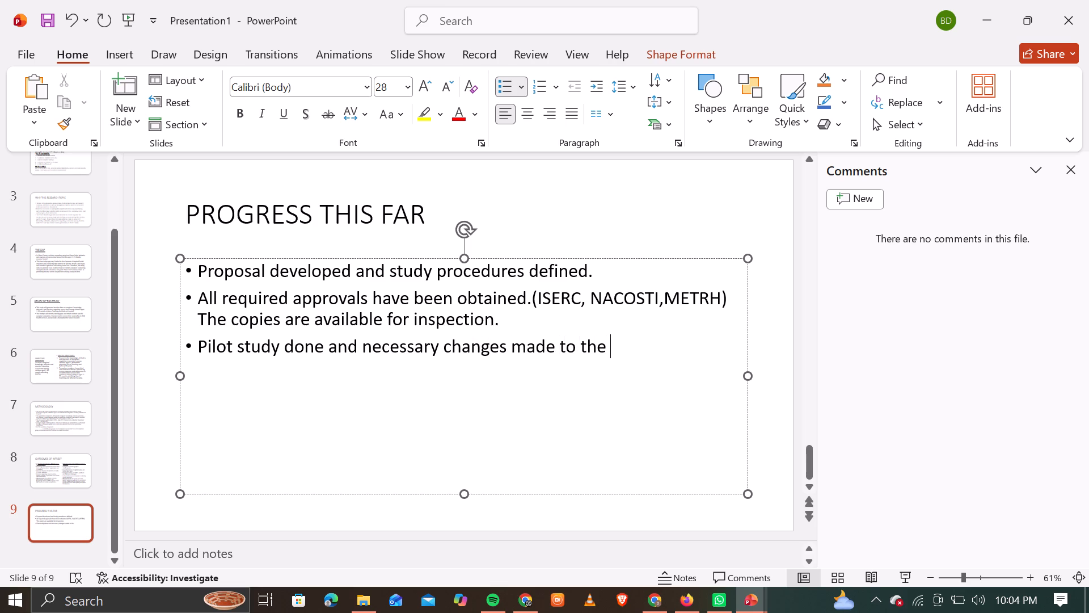
type("data coll")
type("ection")
key("space")
type("tool to make it feasa")
type("bl")
type("e.")
key("Return")
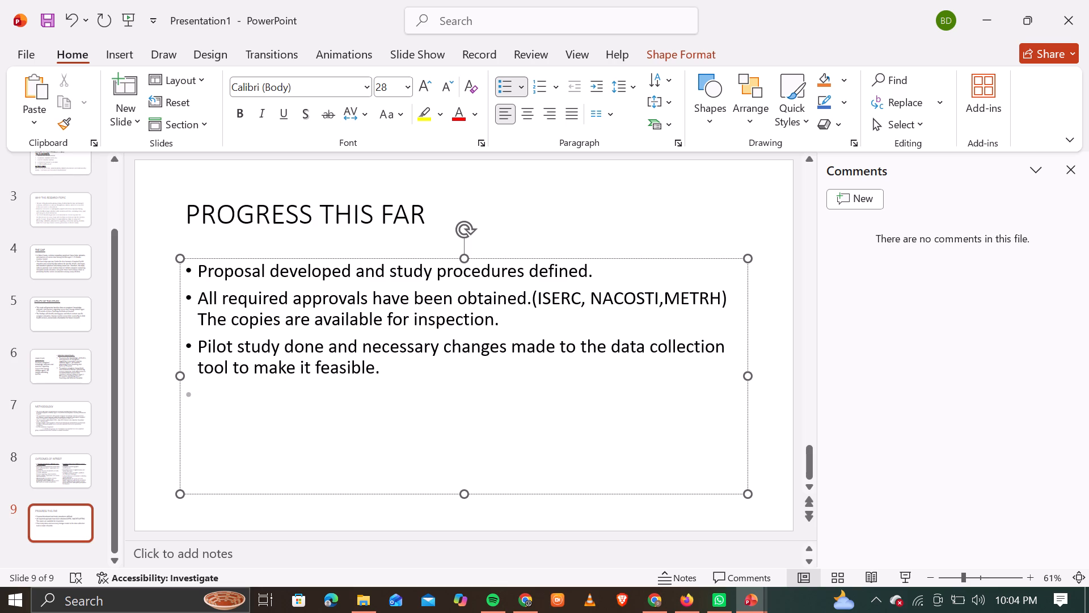
Write the fourth bullet's opening as "Data collection started , aiming at 30 caregivers weekly".
type("data")
key("space")
type("collection")
key("space")
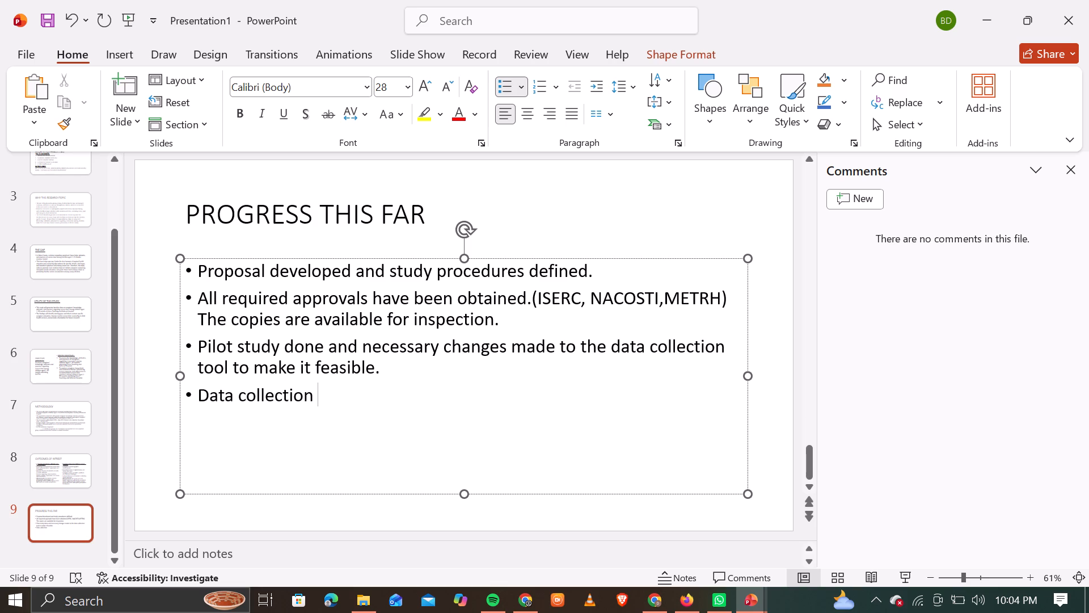
type("started")
key("space")
key("a")
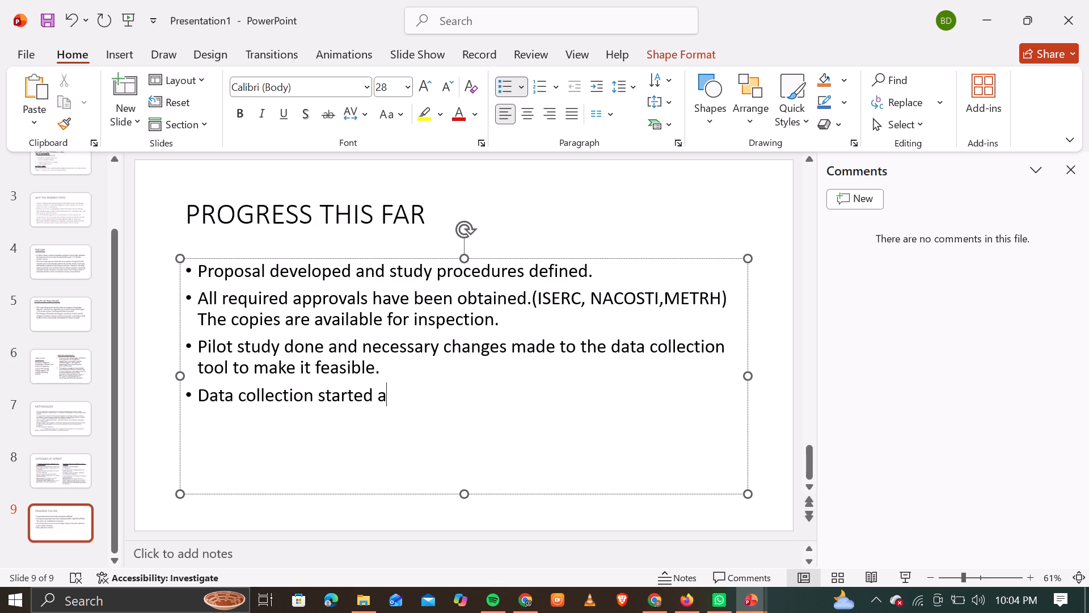
key("BackSpace")
type(",")
key("space")
type("ai")
type("ming at 30 ca")
type("regivers weekly")
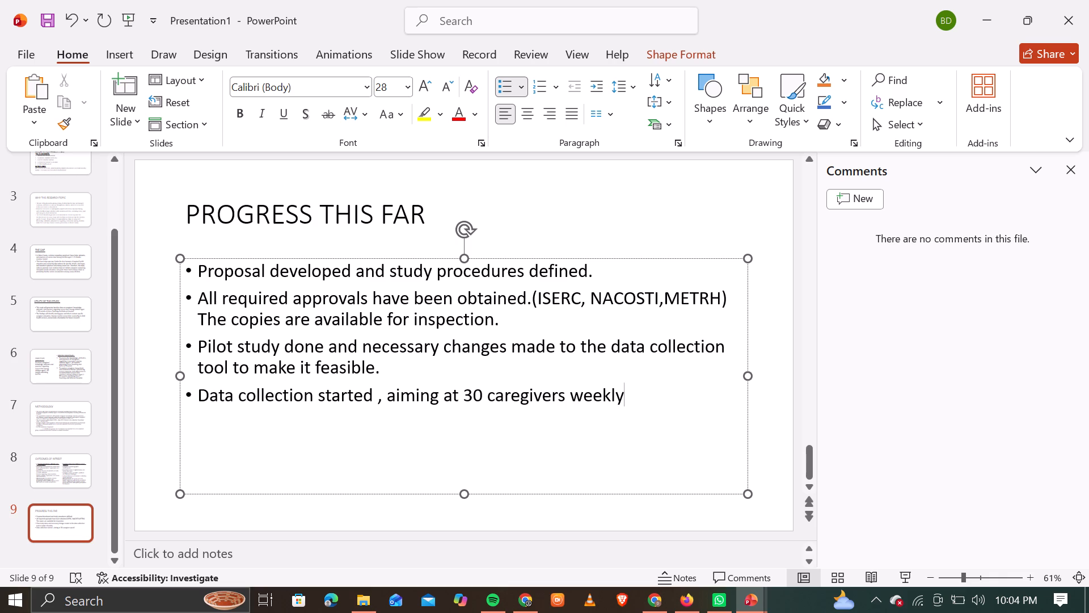
key("space")
Complete the data collection bullet with ", so far only done a week." and start another bullet below it.
type(", so far")
key("space")
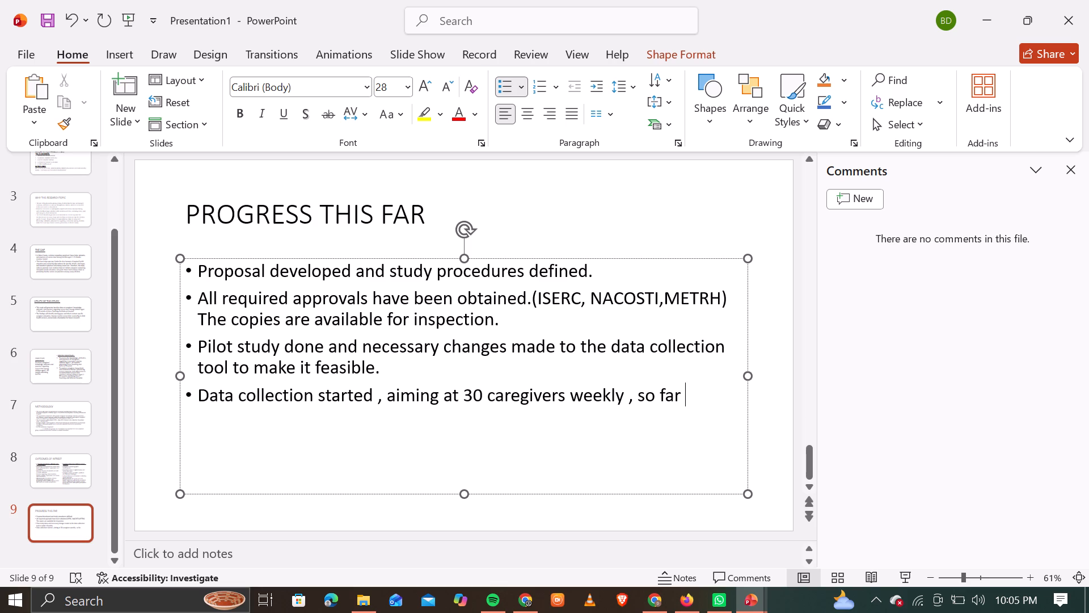
type("only")
key("space")
type("done")
key("space")
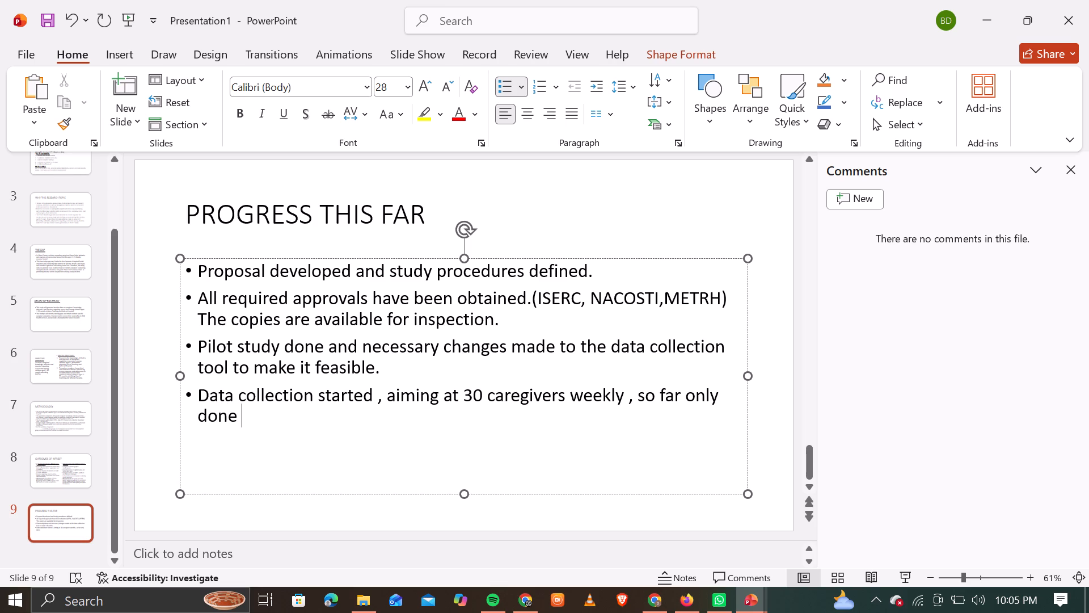
type("a week")
key("period")
key("Return")
Switch to the Research_Progress_Report presentation, check the text under "Current stage", and return to Presentation1.
left_click(652, 596)
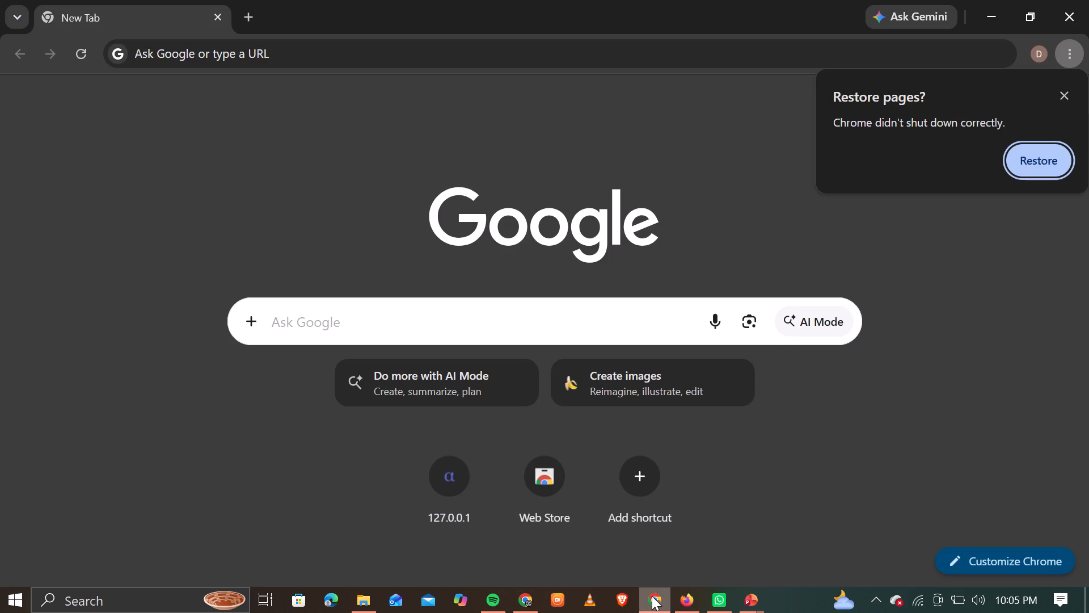
left_click(762, 598)
left_click(734, 537)
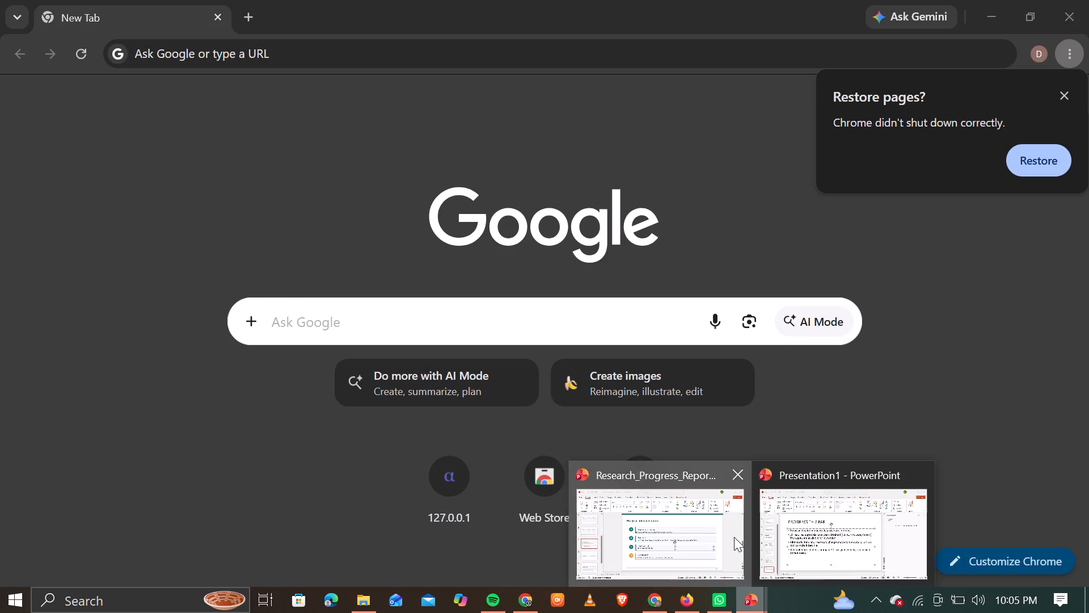
left_click(498, 492)
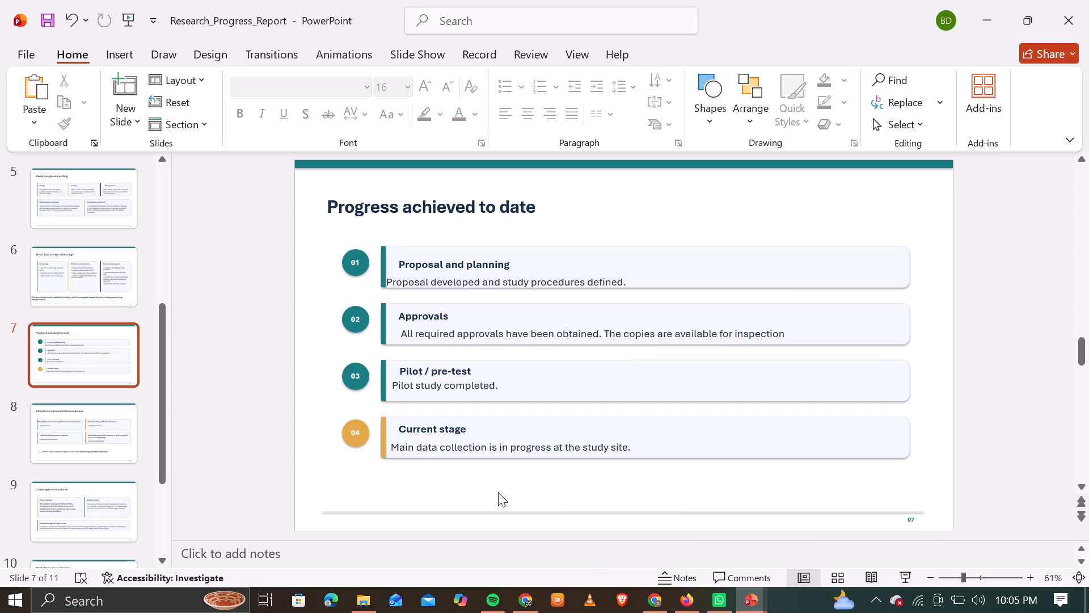
left_click(745, 603)
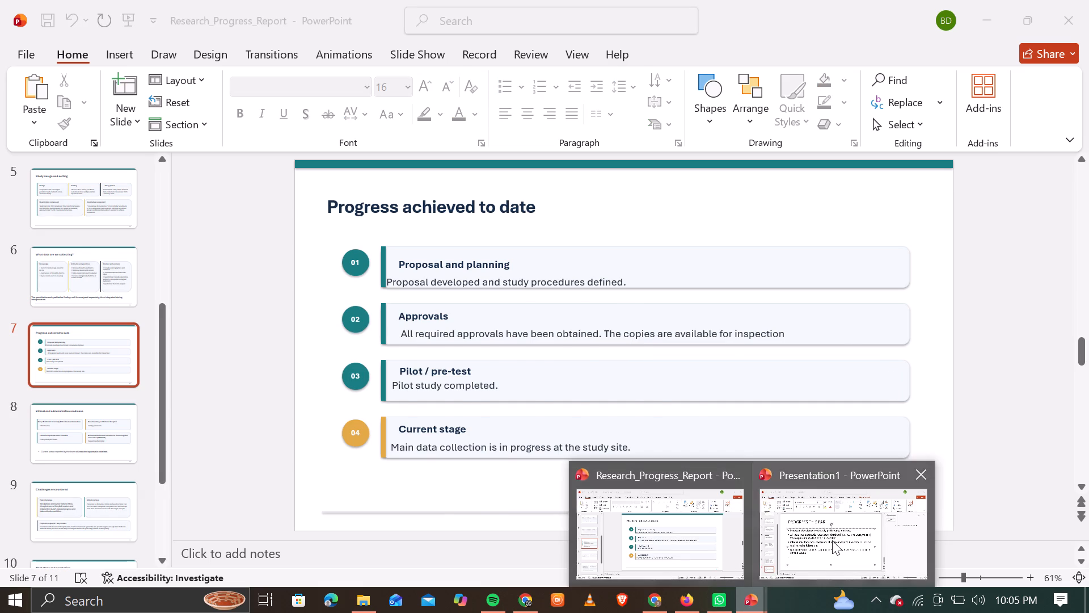
left_click(832, 540)
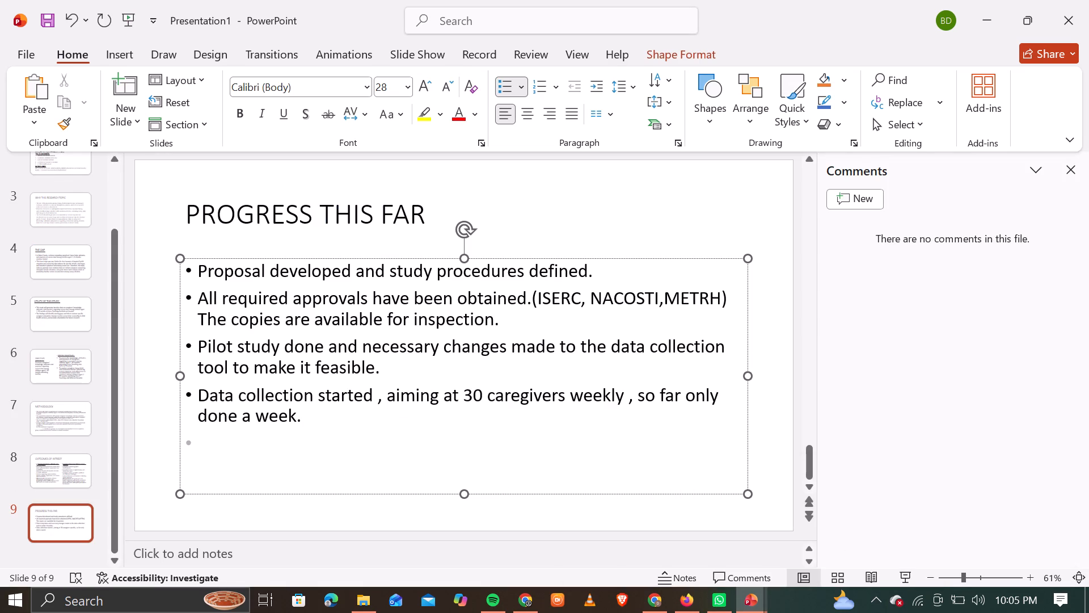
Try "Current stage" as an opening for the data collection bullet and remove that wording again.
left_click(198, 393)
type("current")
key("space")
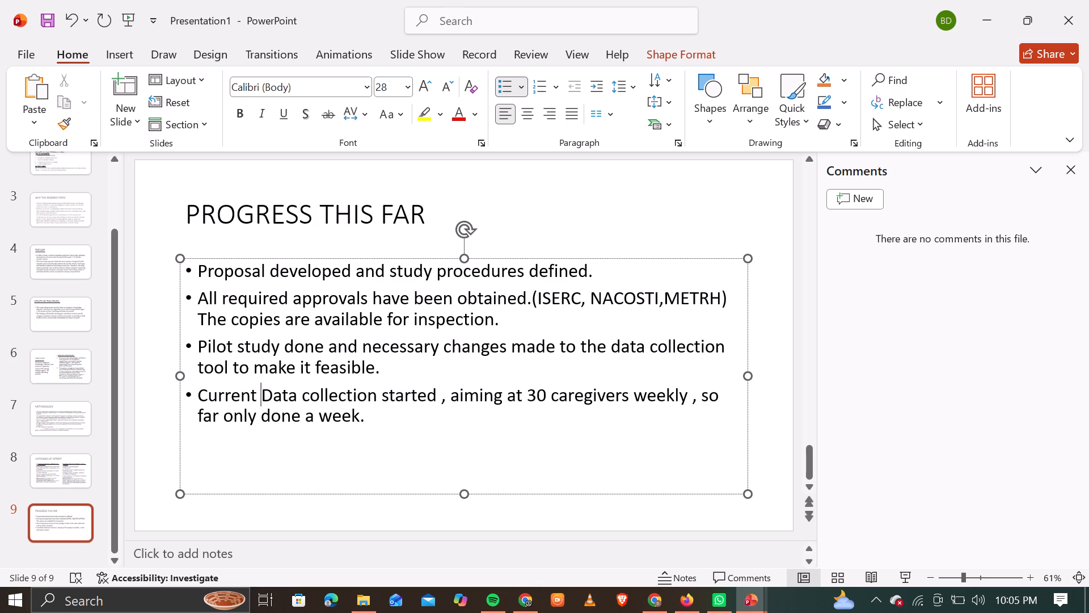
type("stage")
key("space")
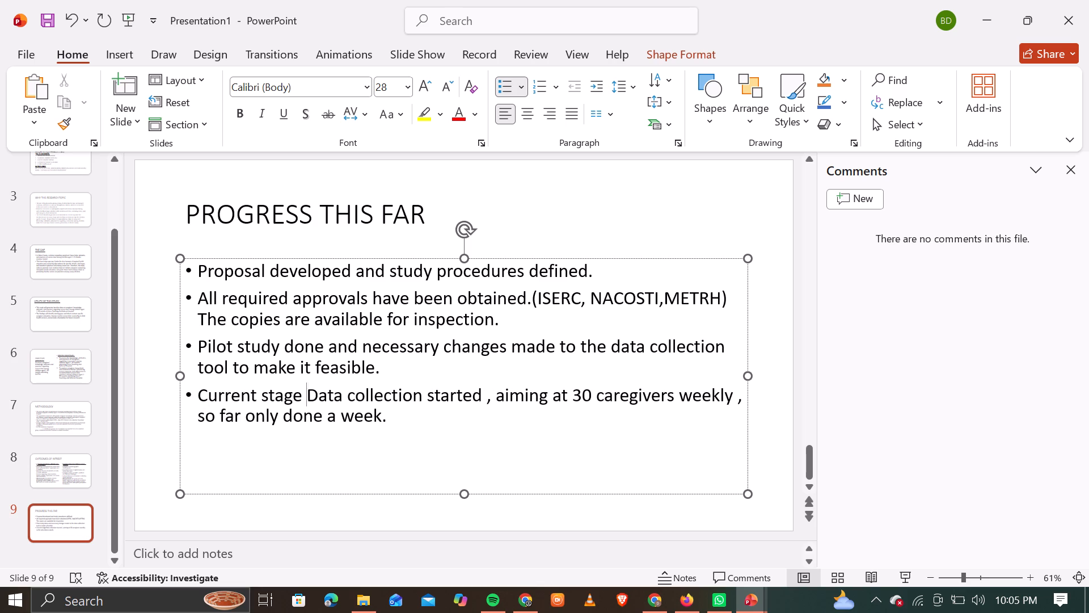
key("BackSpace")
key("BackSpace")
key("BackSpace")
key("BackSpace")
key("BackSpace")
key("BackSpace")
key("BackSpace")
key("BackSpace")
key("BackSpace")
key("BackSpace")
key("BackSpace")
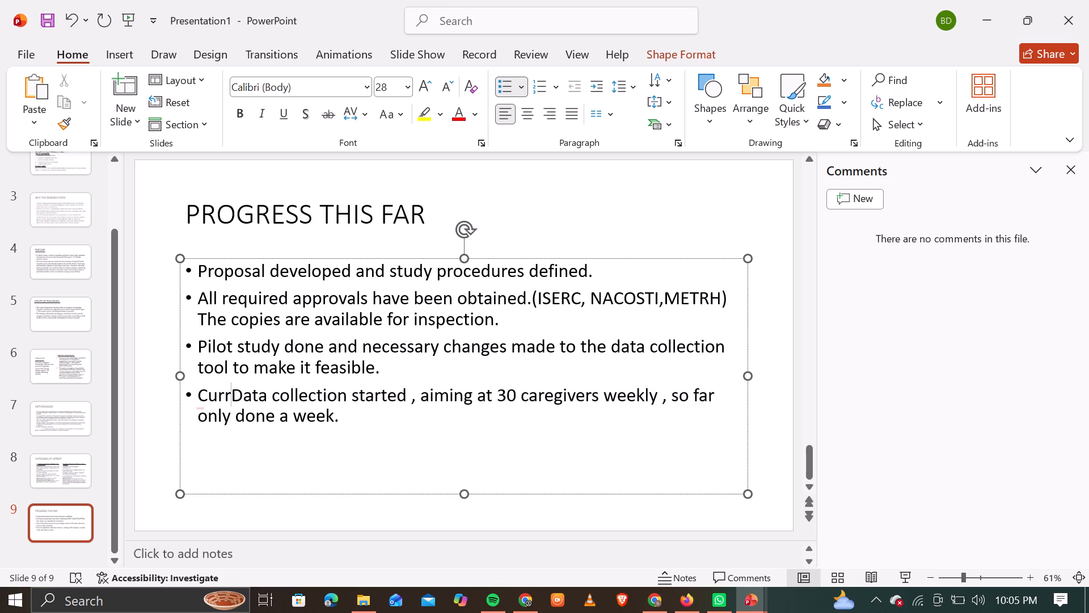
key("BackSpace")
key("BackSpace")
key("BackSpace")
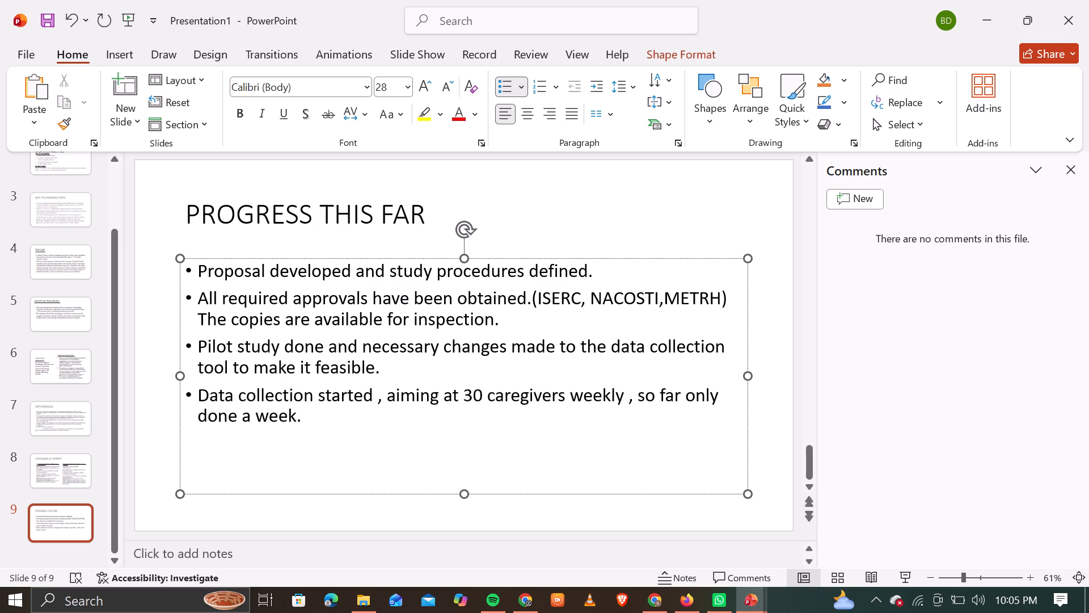
Add a bullet after the data collection one reading "Data collection is still on for the next 12 weeks.".
left_click(299, 417)
key("Return")
type("data collection is still on")
key("space")
type("for the next")
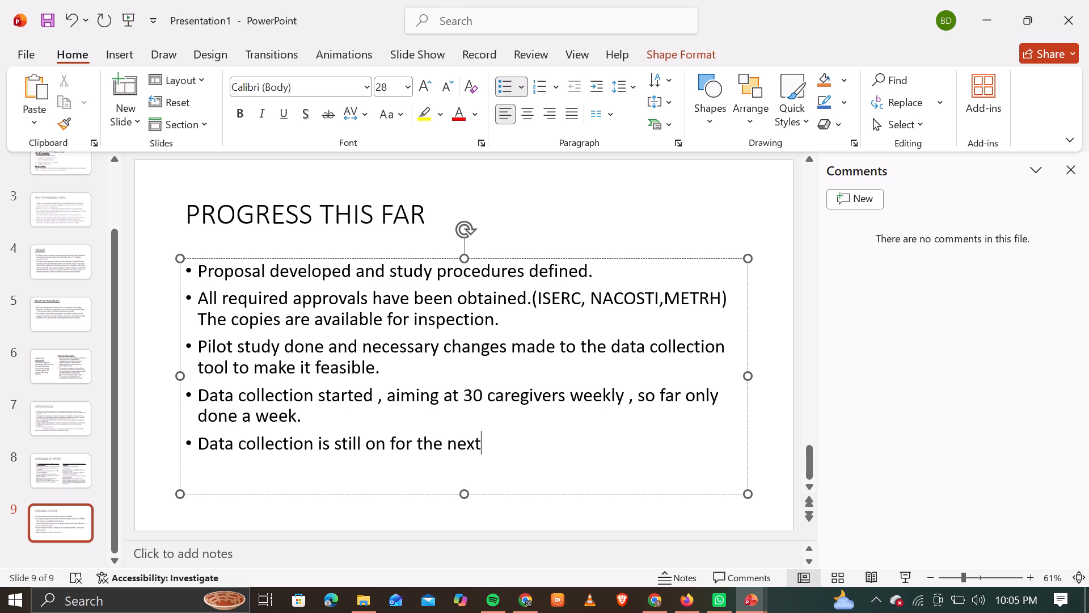
key("space")
key("6")
key("BackSpace")
type("13")
key("BackSpace")
type("2 weeks")
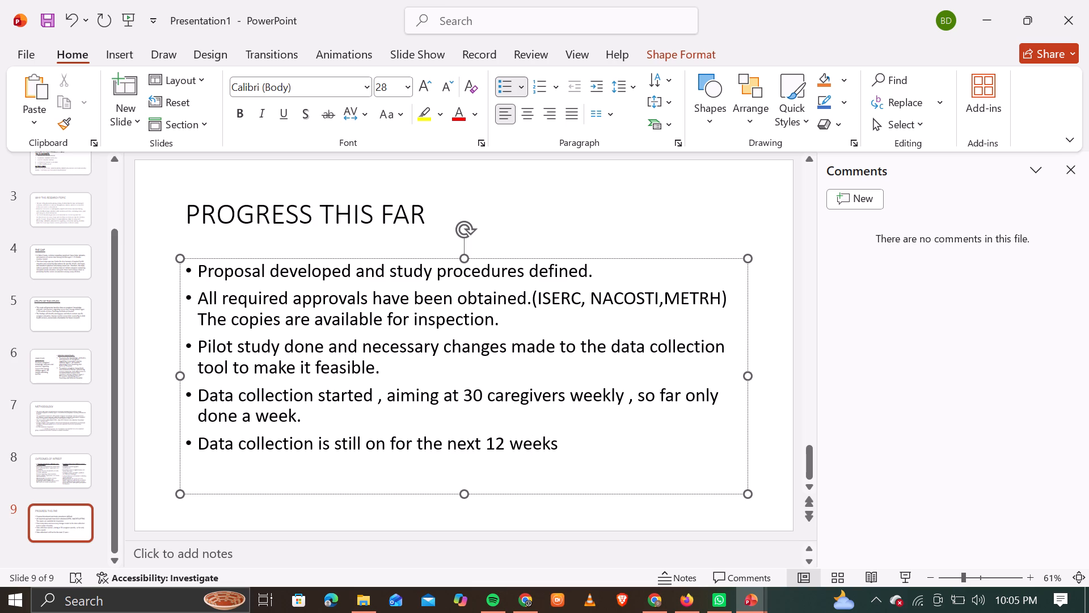
key("period")
Insert a new Title and Content slide after the "PROGRESS THIS FAR" slide.
scroll(0, 438, "down", 2)
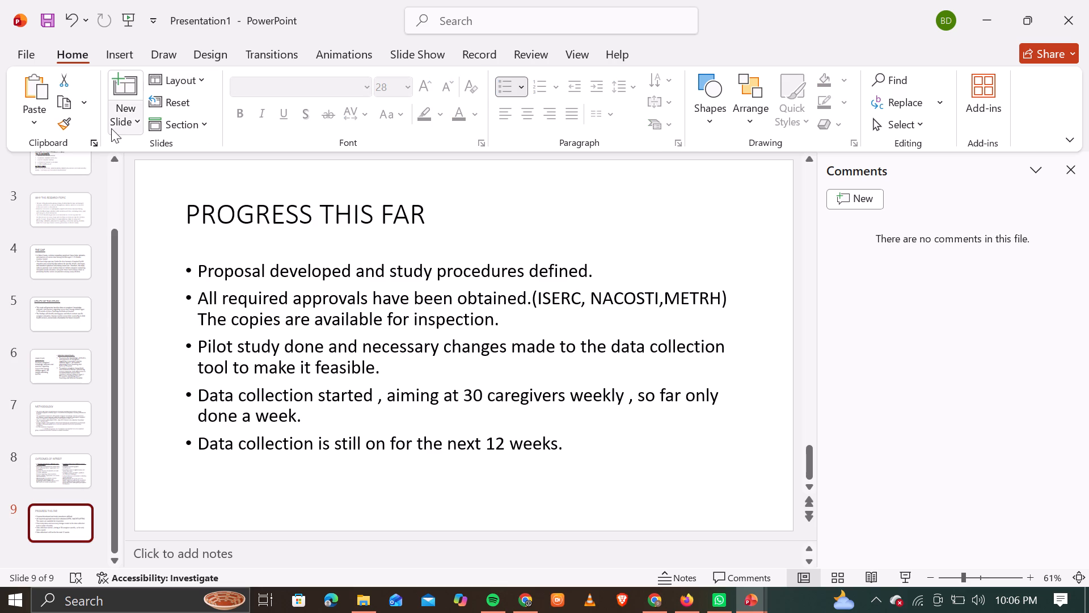
scroll(12, 557, "down", 2)
left_click(41, 555)
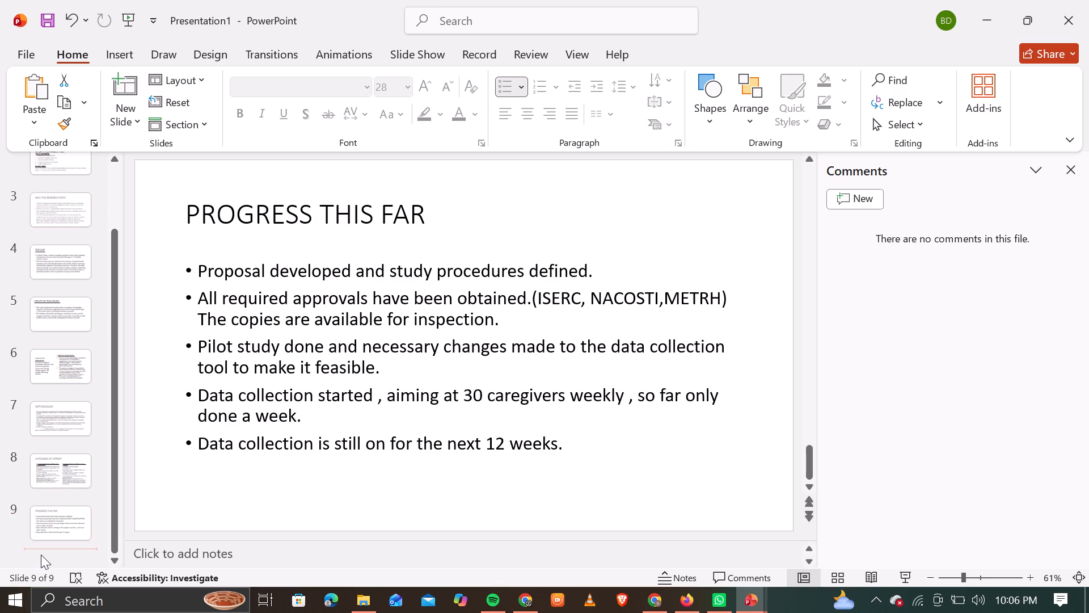
left_click(118, 109)
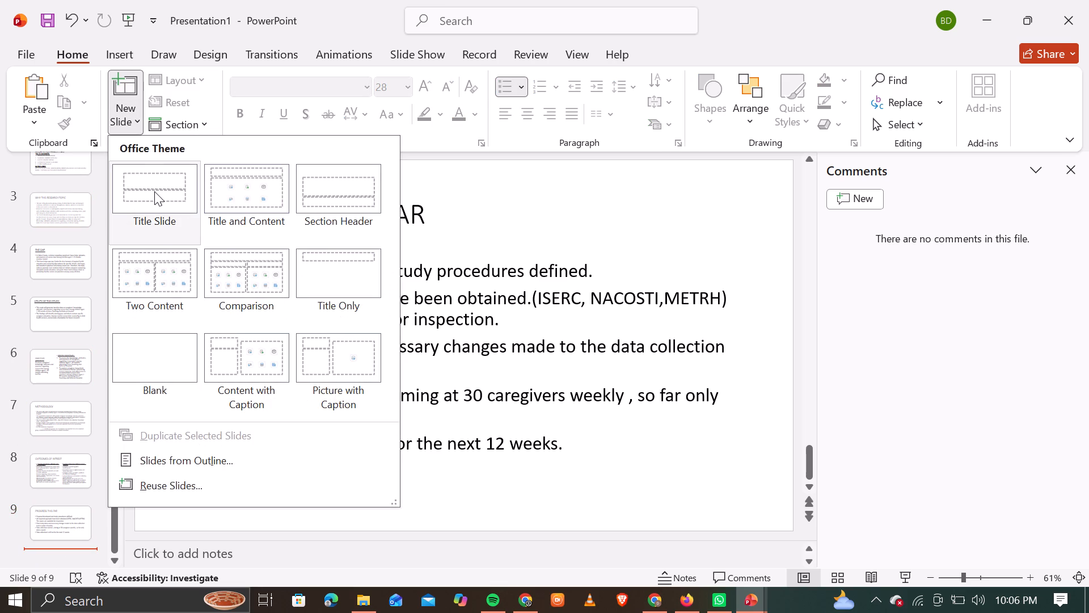
left_click(241, 182)
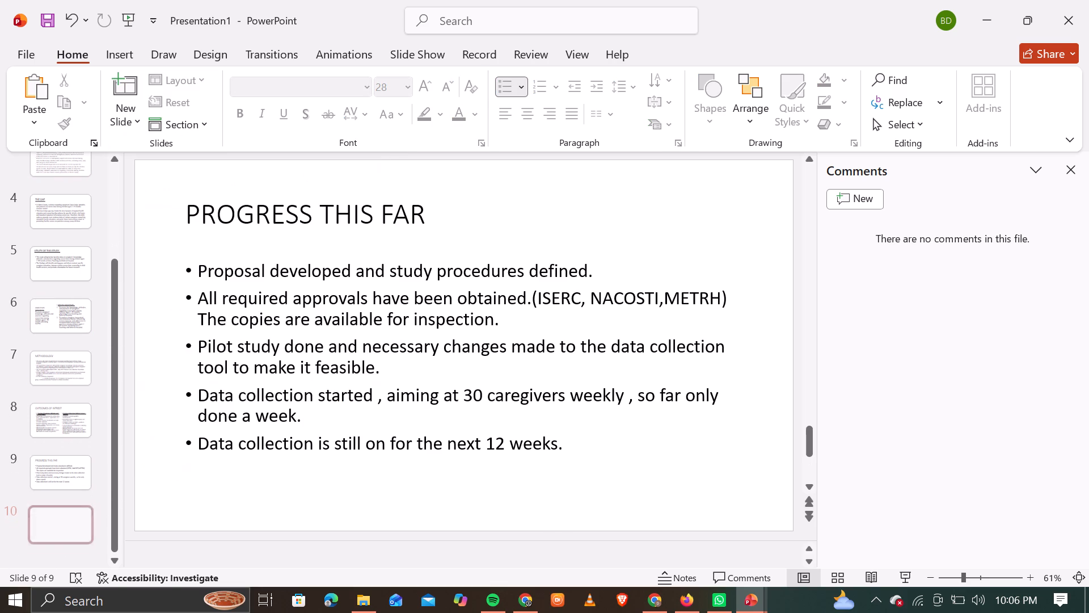
scroll(551, 532, "down", 4)
Switch to the Research_Progress_Report presentation, review its "Challenges encountered" slide, and return to Presentation1.
left_click(751, 599)
left_click(677, 519)
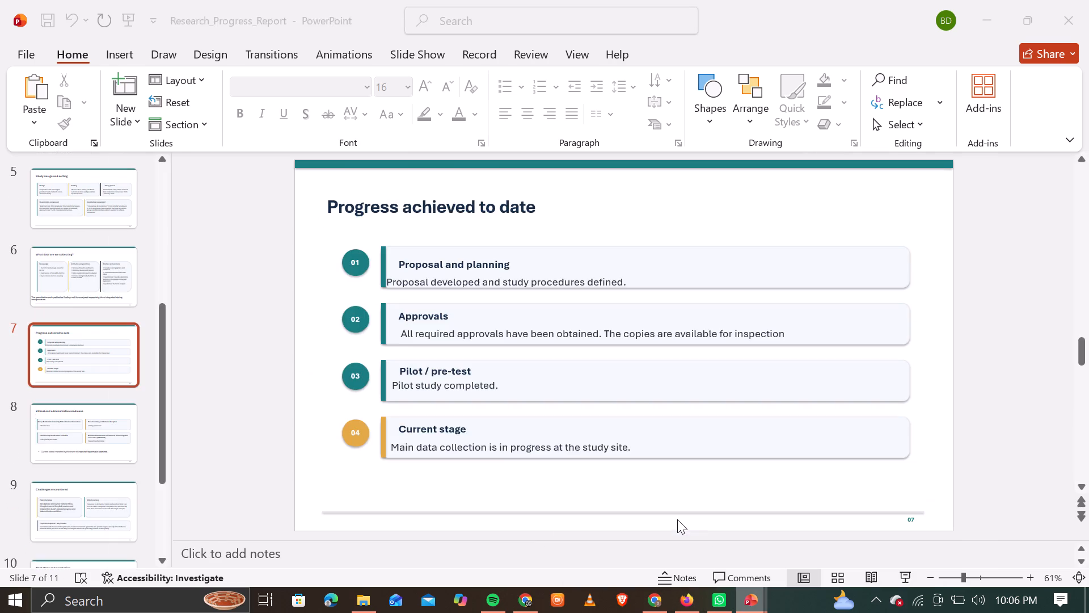
scroll(612, 467, "down", 1)
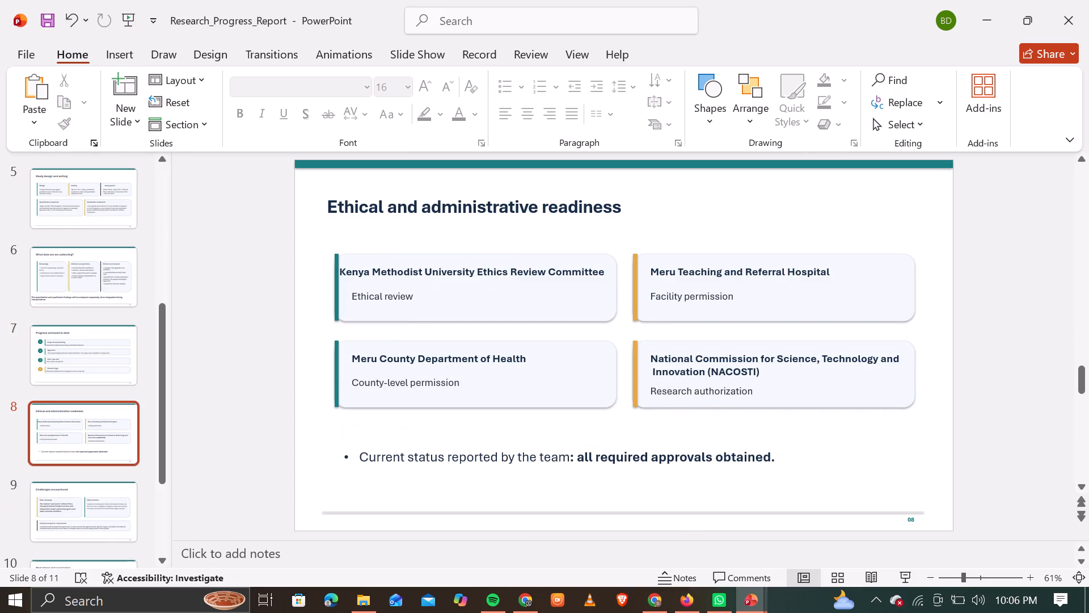
scroll(507, 391, "down", 1)
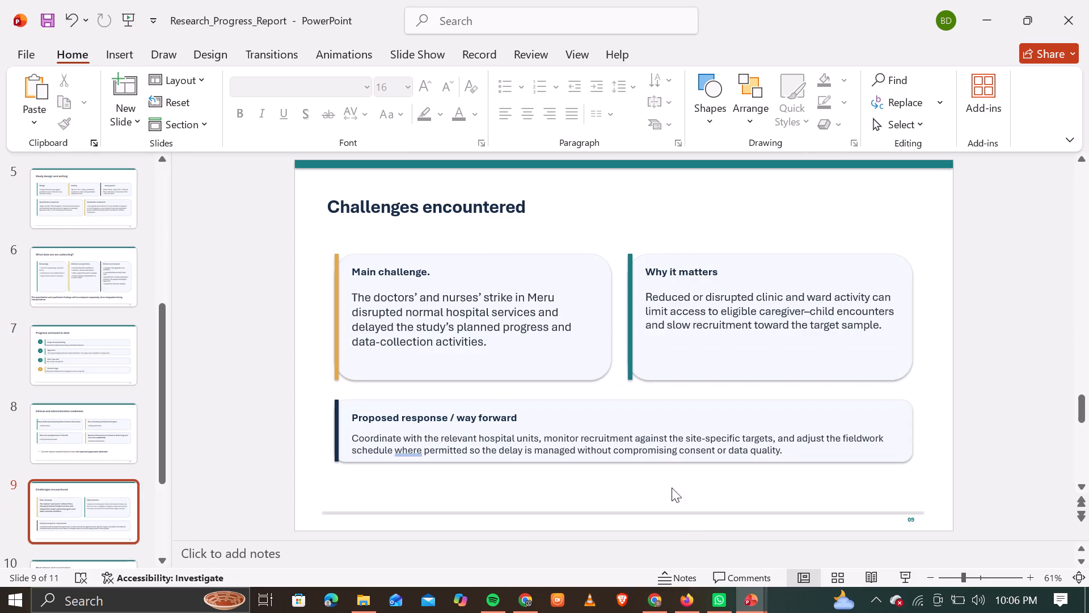
left_click(745, 595)
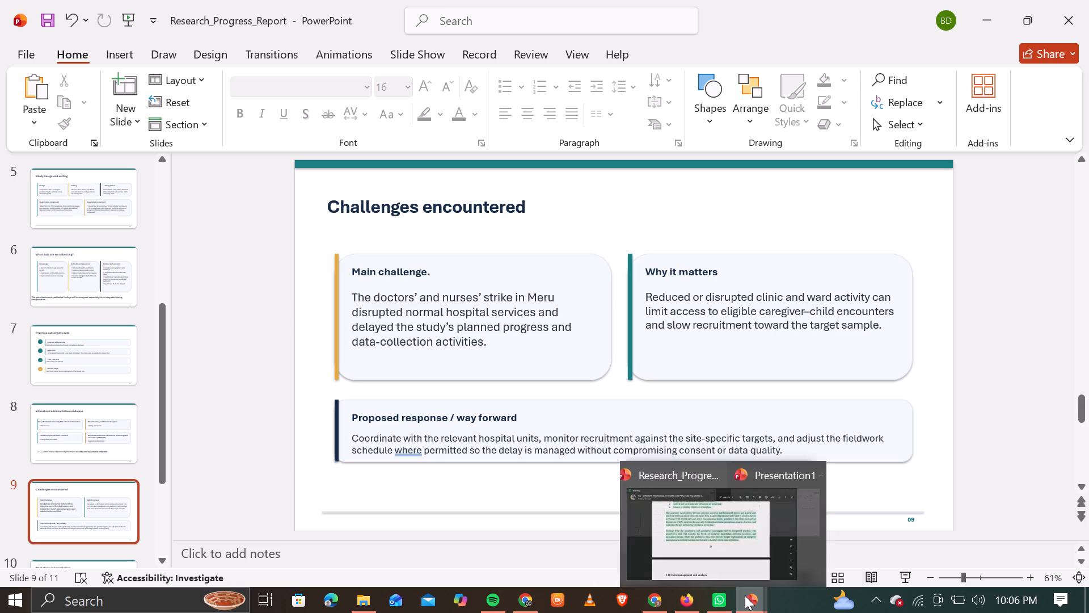
left_click(779, 534)
Title the new slide after "PROGRESS THIS FAR" as "Main challenges ." in bold, underlined text.
left_click(346, 192)
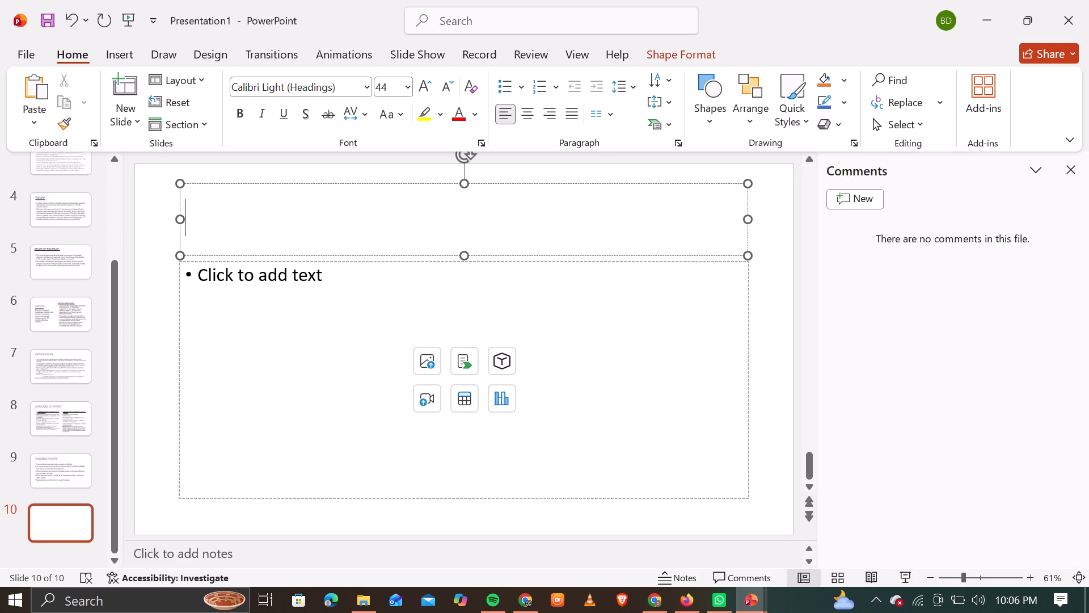
type("main")
key("space")
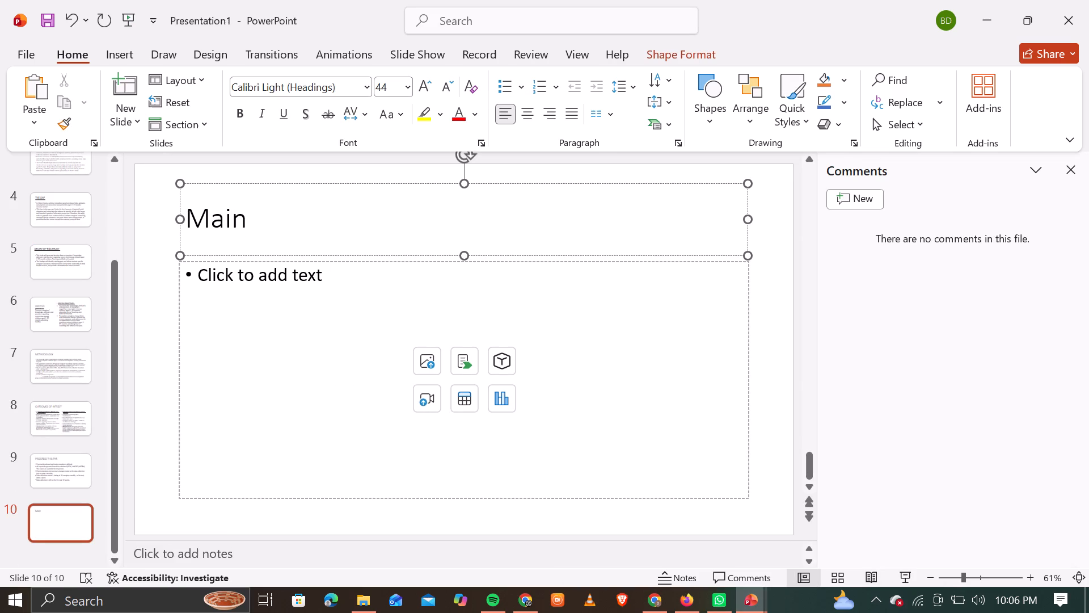
type("challenges")
key("space")
key("ctrl+a")
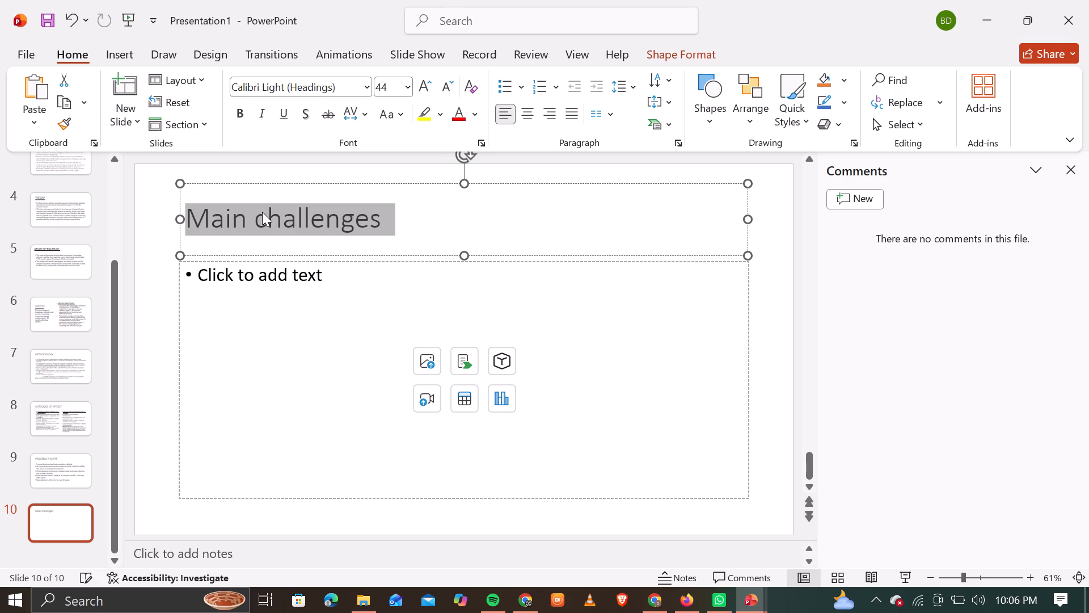
left_click(238, 111)
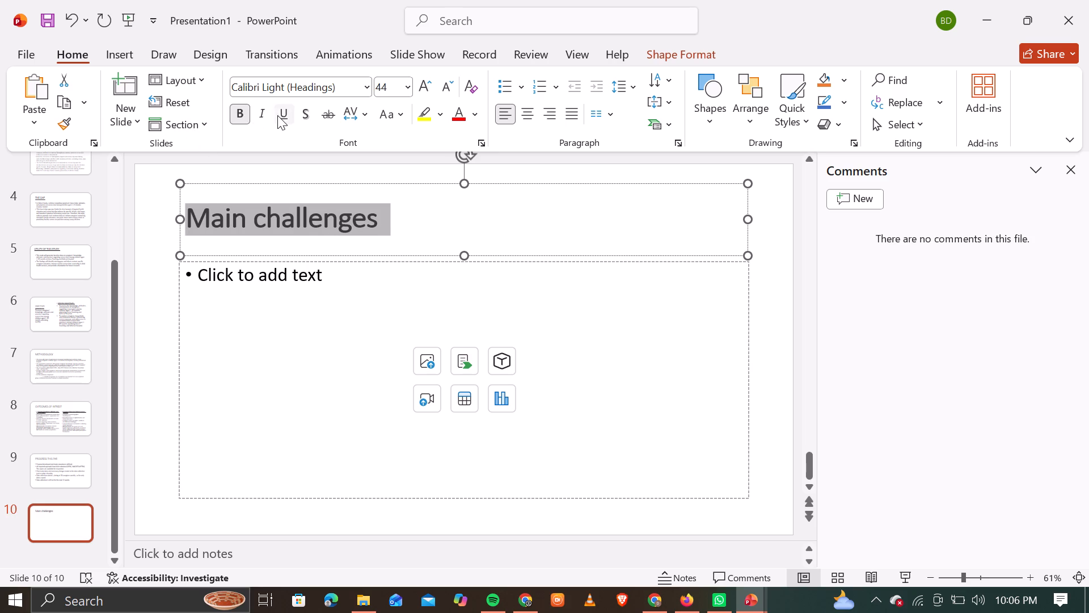
left_click(279, 115)
left_click(330, 271)
left_click(390, 219)
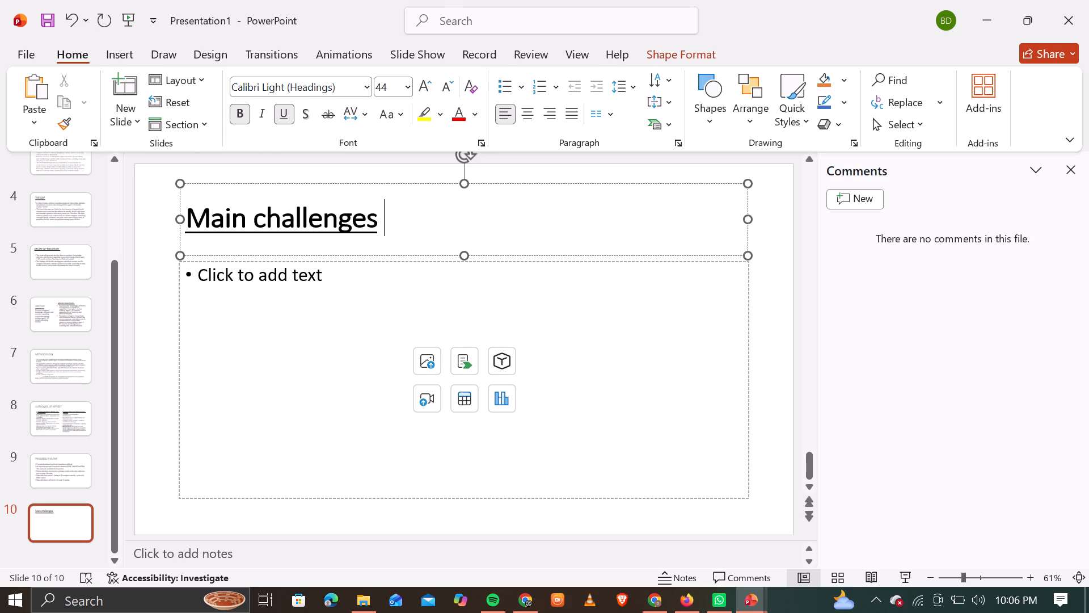
key("period")
Begin the bullet text in the content placeholder beneath the "Main challenges ." title.
left_click(267, 301)
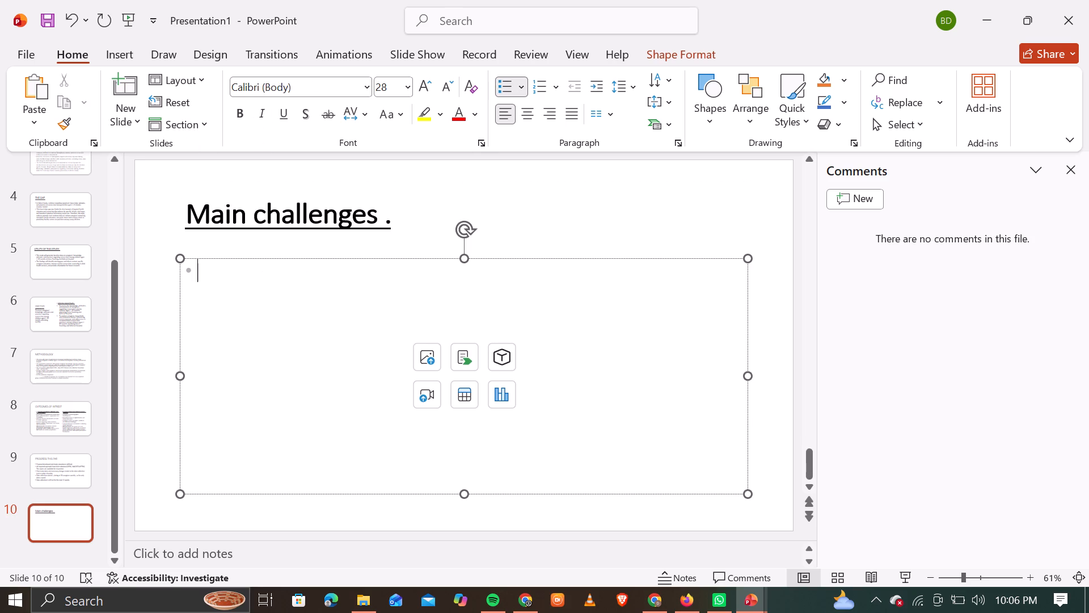
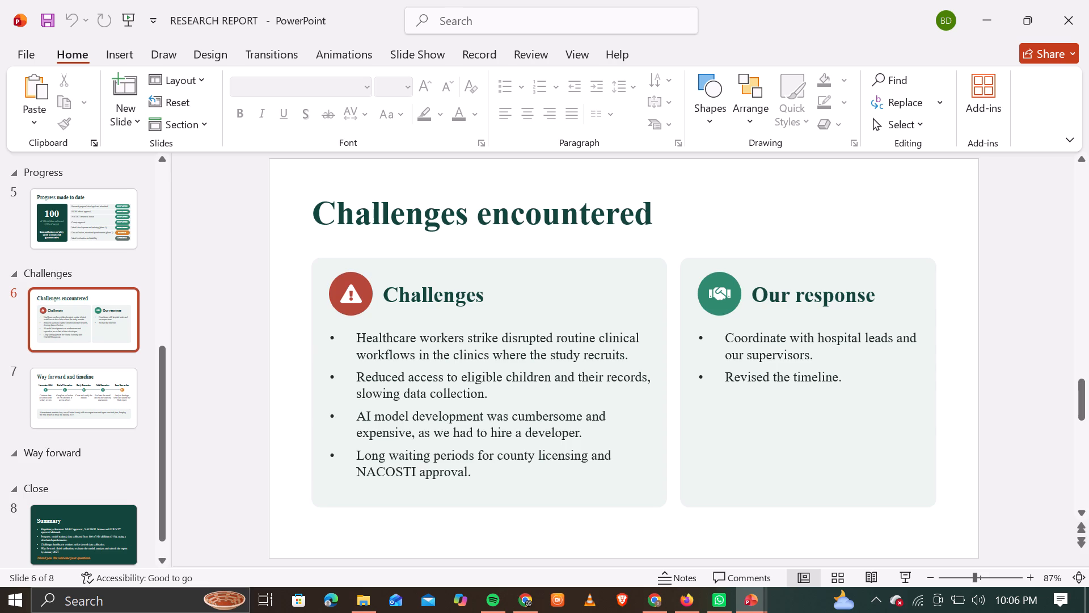
Copy the first two bullets, on the healthcare workers strike and reduced access to eligible children, from the "Challenges encountered" slide.
left_click_drag(489, 398, 347, 333)
right_click(405, 360)
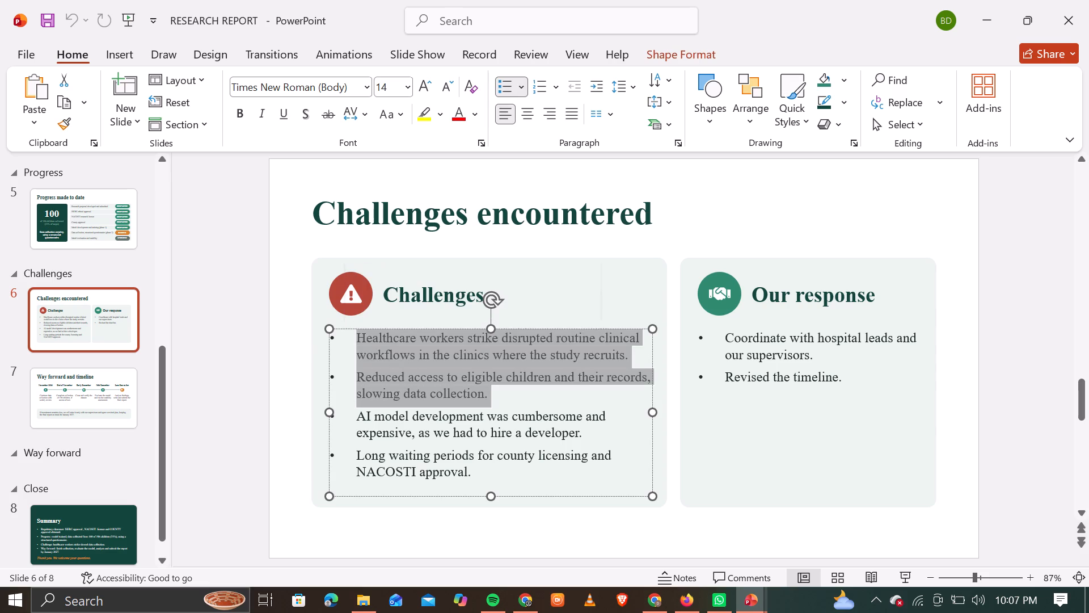
left_click(456, 201)
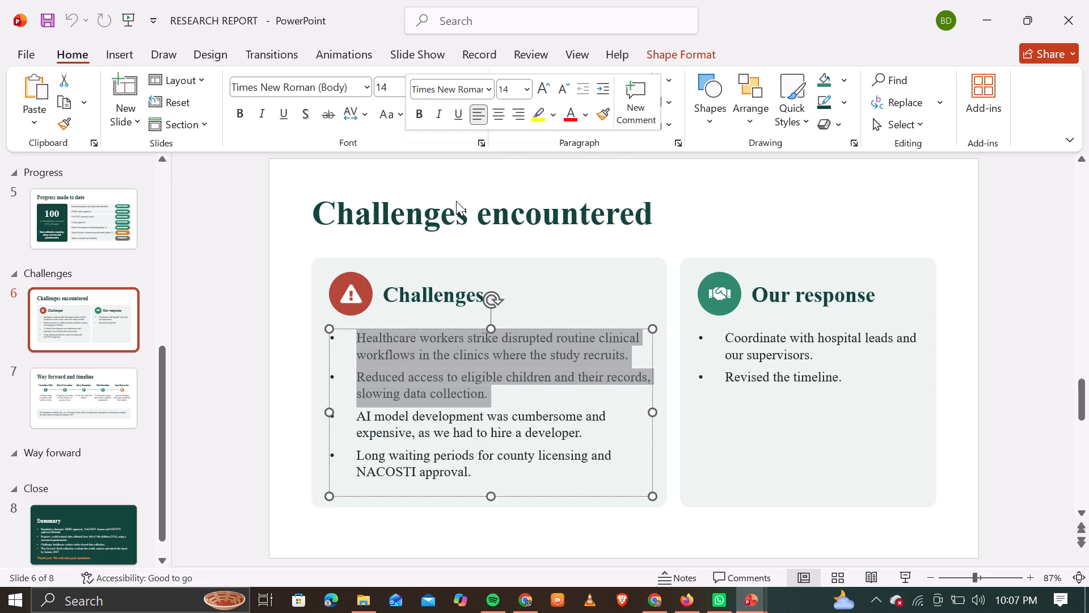
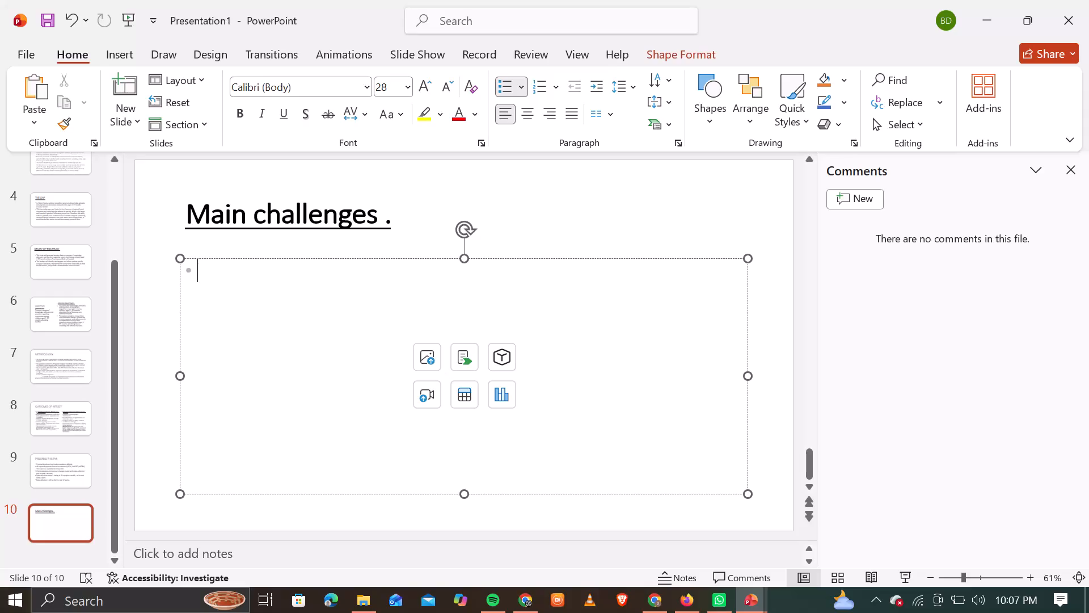
Paste the two copied challenge bullets into the body of the "Main challenges" slide.
key("ctrl+v")
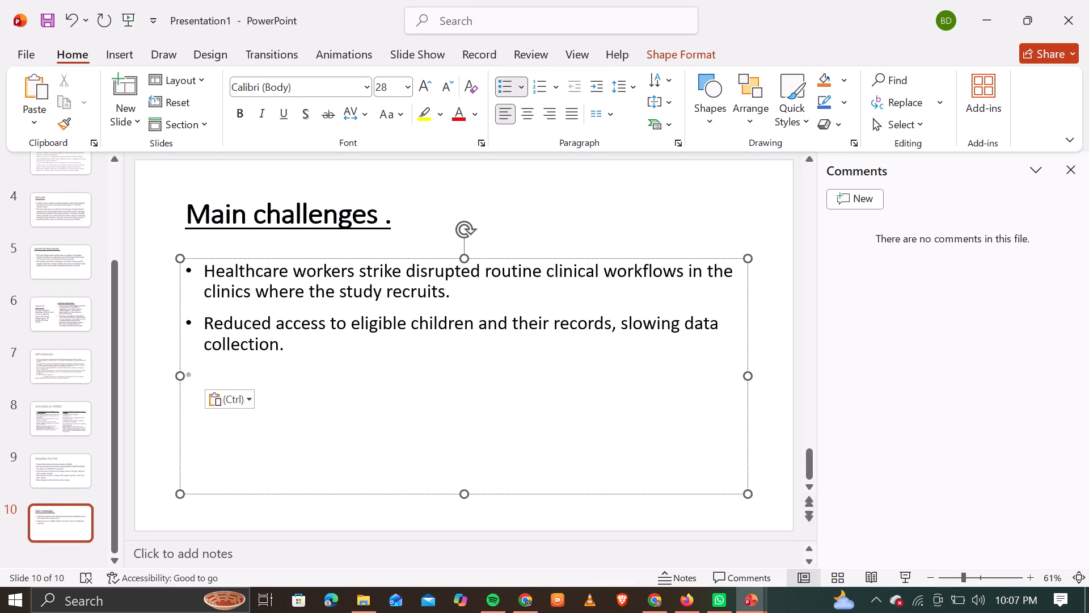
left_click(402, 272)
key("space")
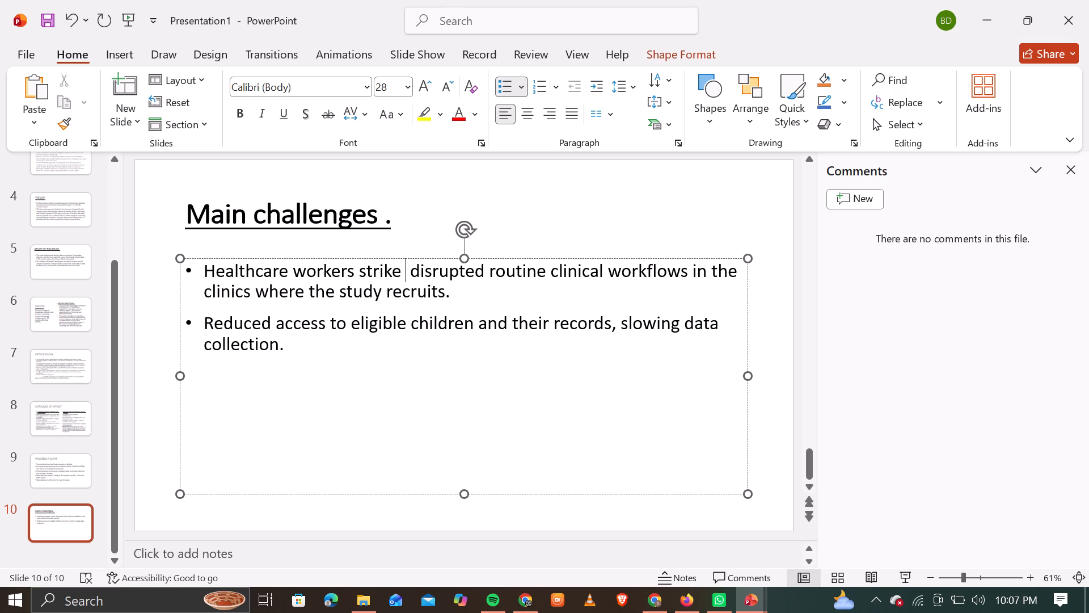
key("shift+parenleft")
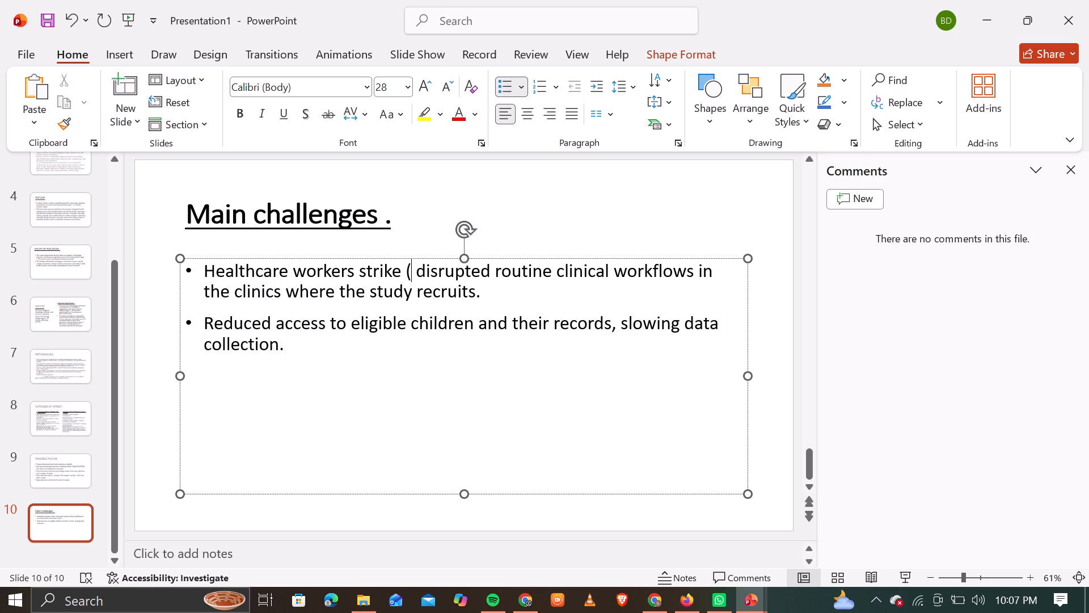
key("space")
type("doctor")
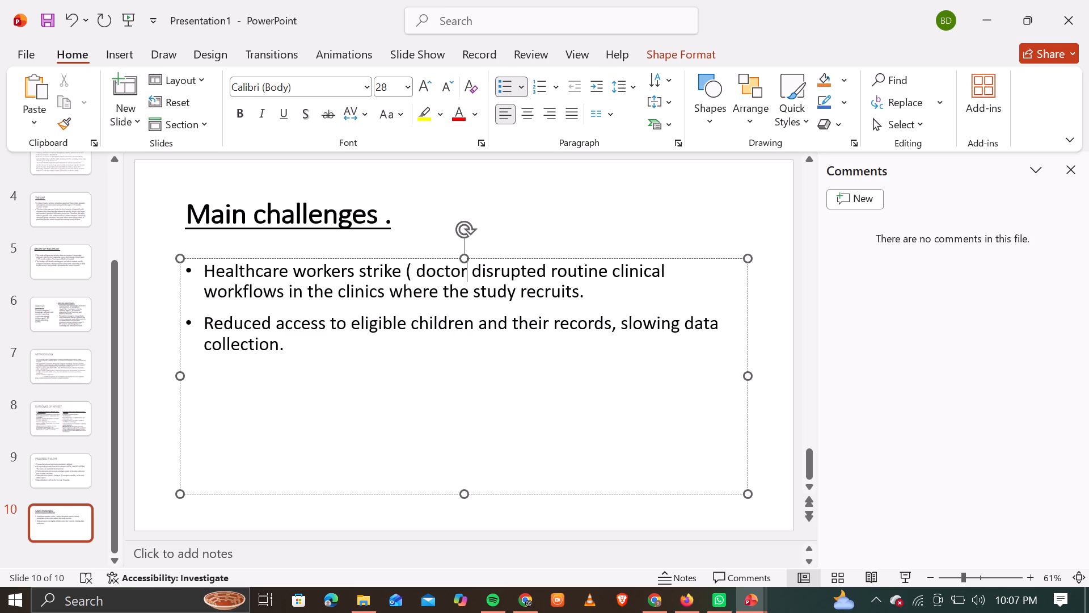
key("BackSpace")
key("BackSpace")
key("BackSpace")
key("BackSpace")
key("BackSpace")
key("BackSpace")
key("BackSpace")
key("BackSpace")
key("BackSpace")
Replace "Healthcare workers strike" in the first bullet with "Doctors and nurses strike", removing its bullet marker.
key("BackSpace")
key("BackSpace")
key("BackSpace")
key("BackSpace")
key("BackSpace")
key("BackSpace")
key("BackSpace")
key("BackSpace")
key("BackSpace")
key("BackSpace")
key("BackSpace")
key("BackSpace")
key("BackSpace")
key("BackSpace")
key("BackSpace")
key("BackSpace")
key("BackSpace")
key("BackSpace")
key("BackSpace")
key("BackSpace")
key("BackSpace")
key("BackSpace")
key("BackSpace")
key("BackSpace")
key("BackSpace")
key("BackSpace")
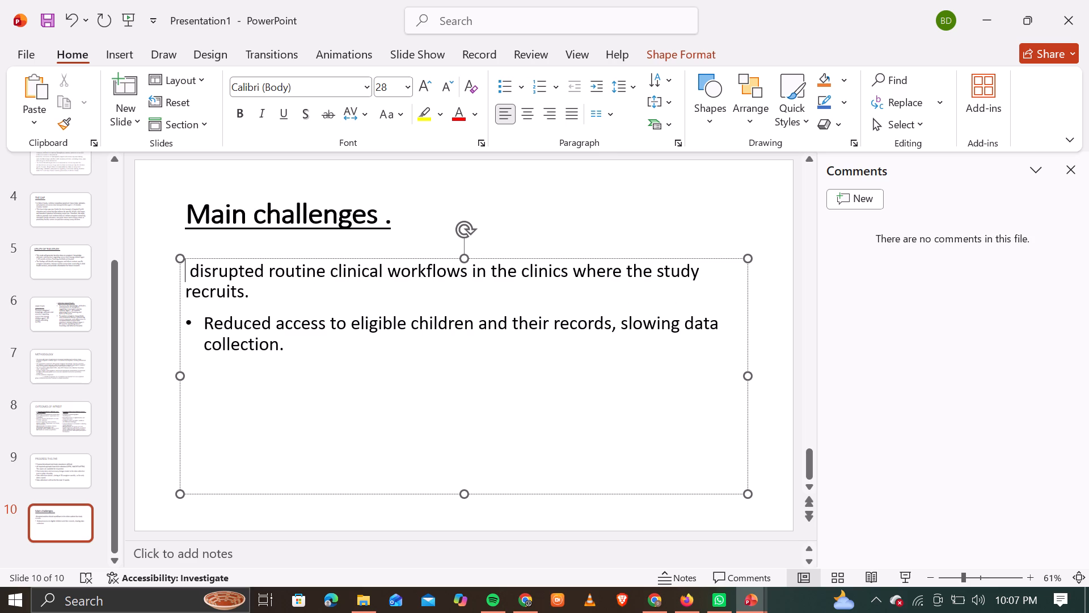
type("doctors")
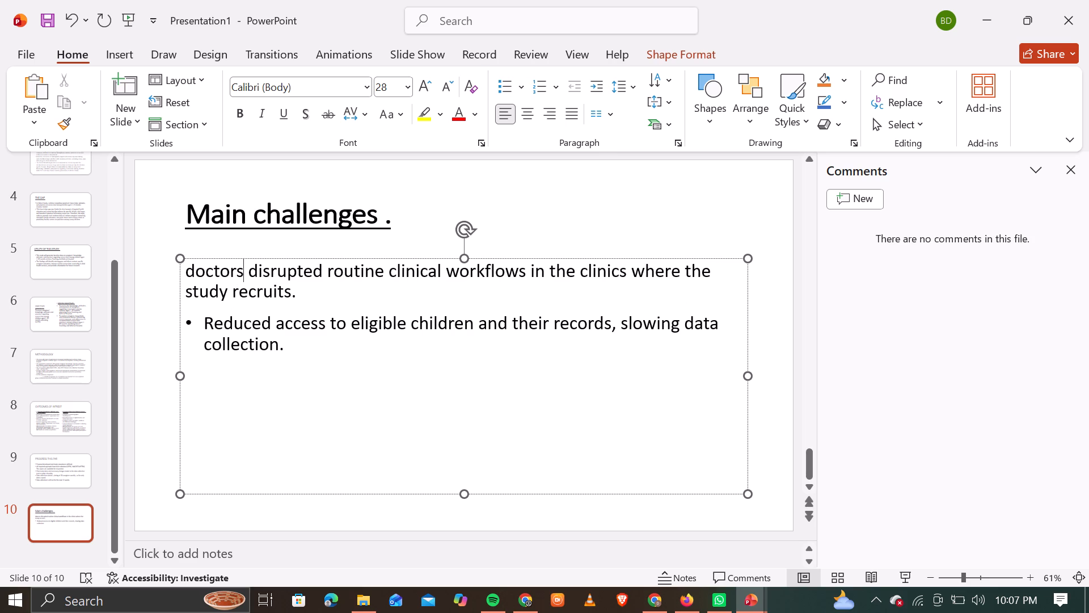
key("space")
type("and nu")
type("rses")
key("space")
type("st")
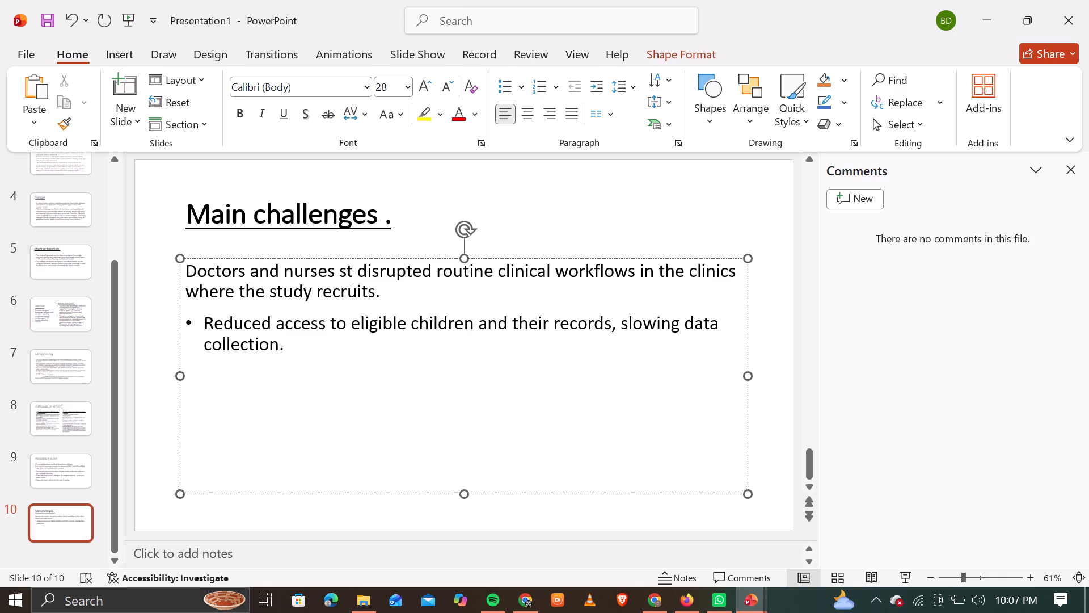
type("rike")
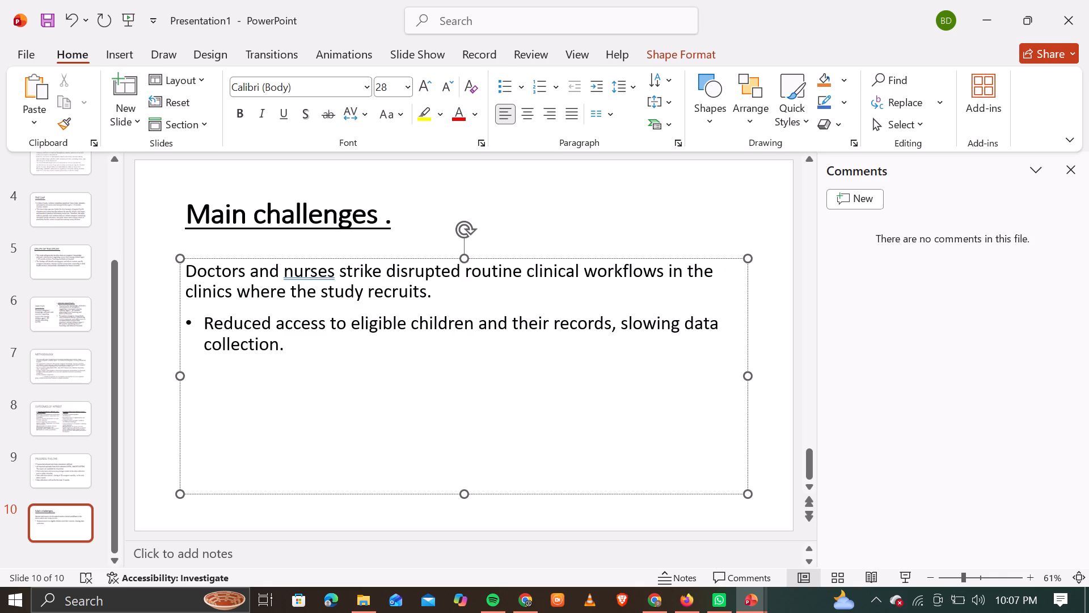
key("space")
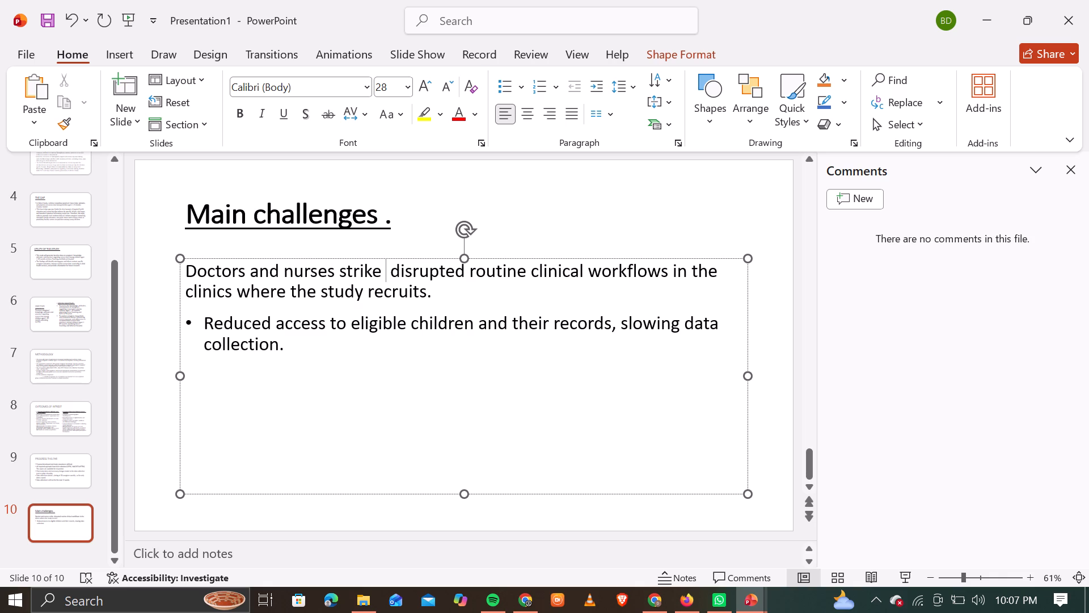
Add apostrophes in the first paragraph's opening so it reads "Doctor's and nurse's strike".
left_click(306, 272)
left_click(327, 264)
key("shift+quotedbl")
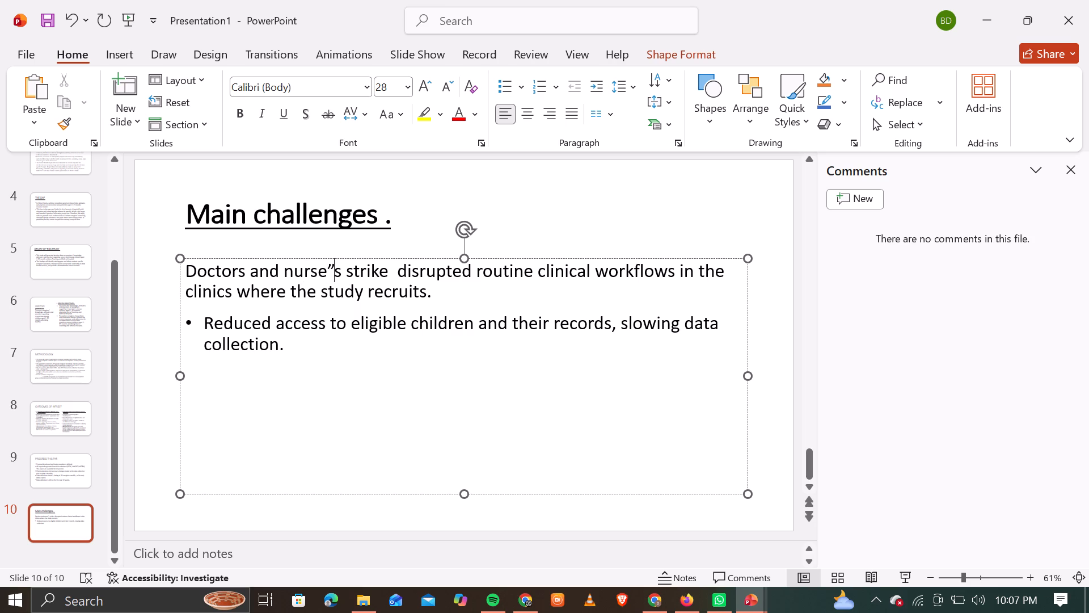
key("BackSpace")
key("apostrophe")
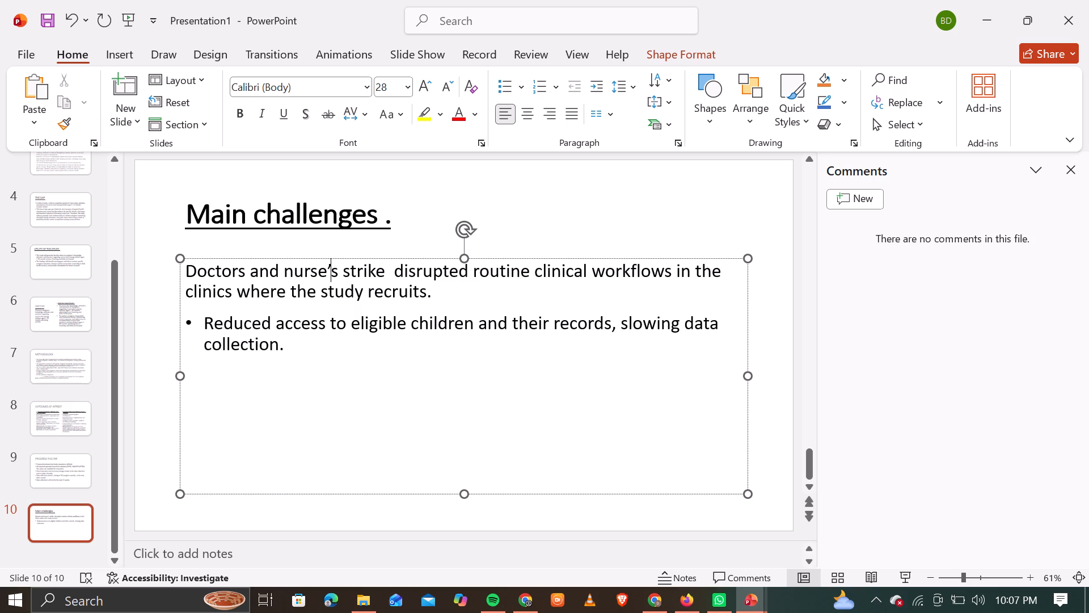
left_click(238, 271)
key("apostrophe")
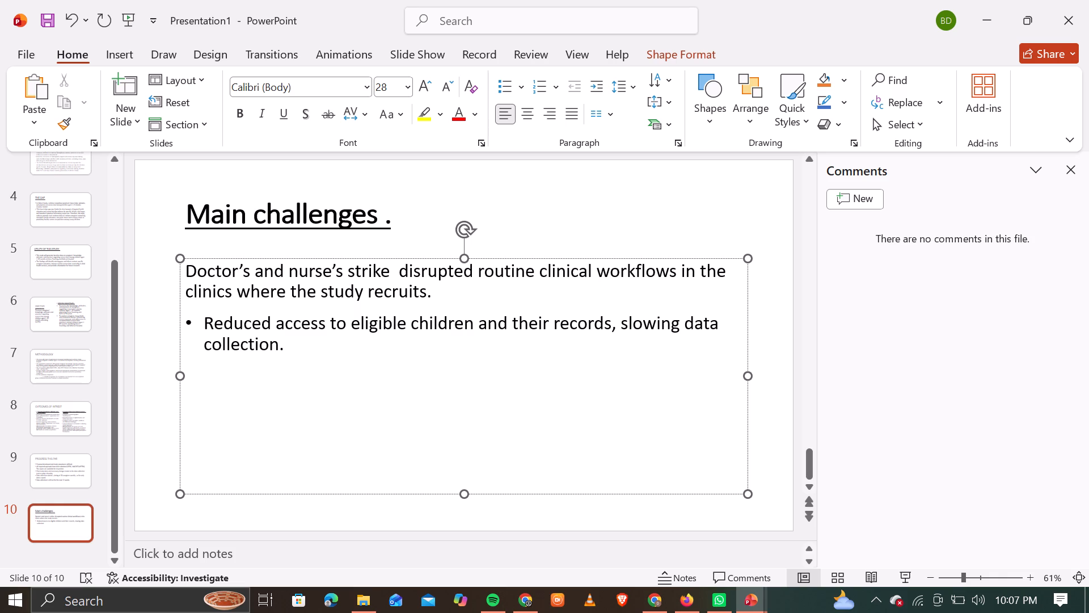
Replace "clinics" with "hospital" in the first paragraph about disrupted clinical workflows.
left_click(237, 292)
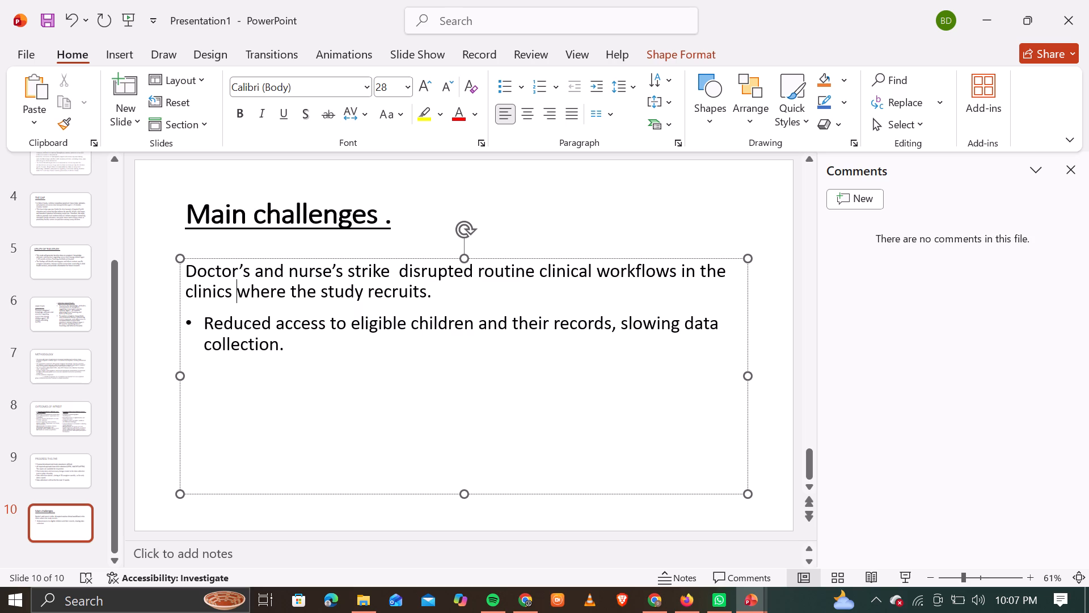
left_click(232, 292)
key("BackSpace")
key("BackSpace")
key("BackSpace")
key("BackSpace")
key("BackSpace")
key("BackSpace")
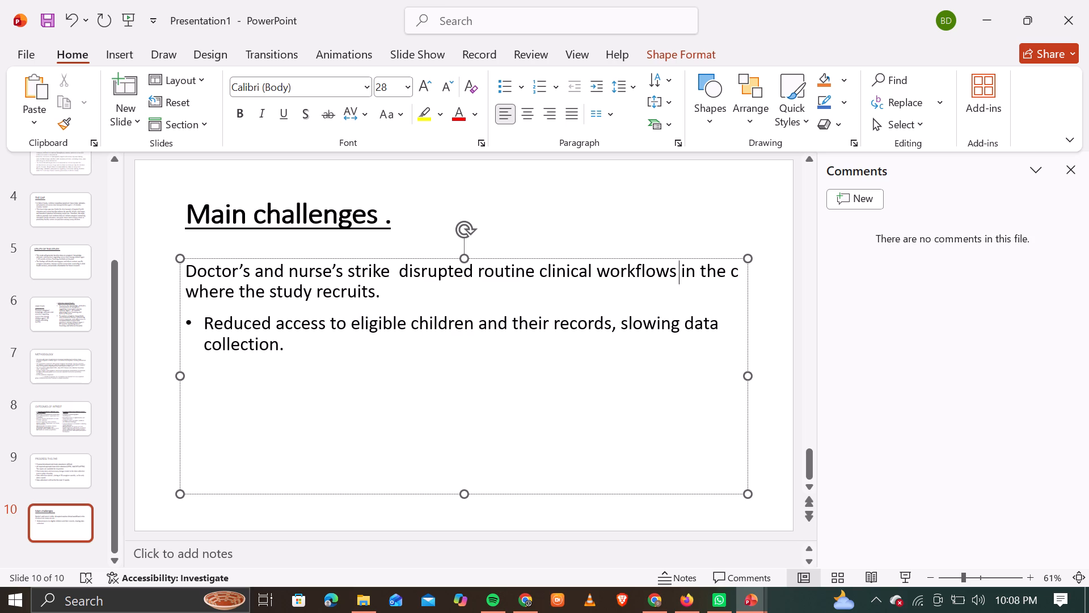
type("hospt")
key("BackSpace")
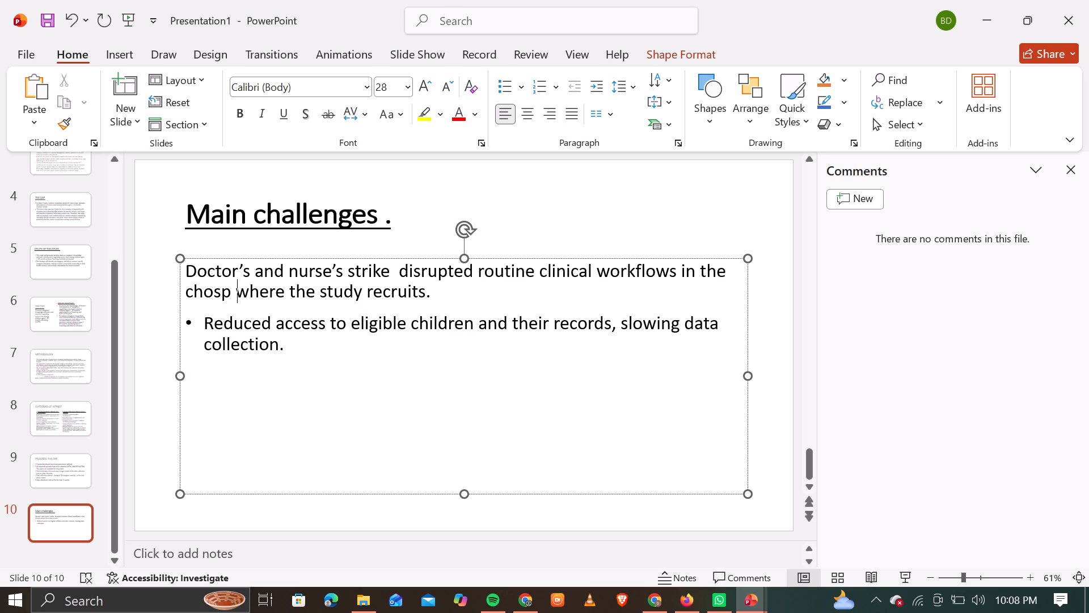
key("BackSpace")
key("BackSpace")
key("BackSpace")
key("BackSpace")
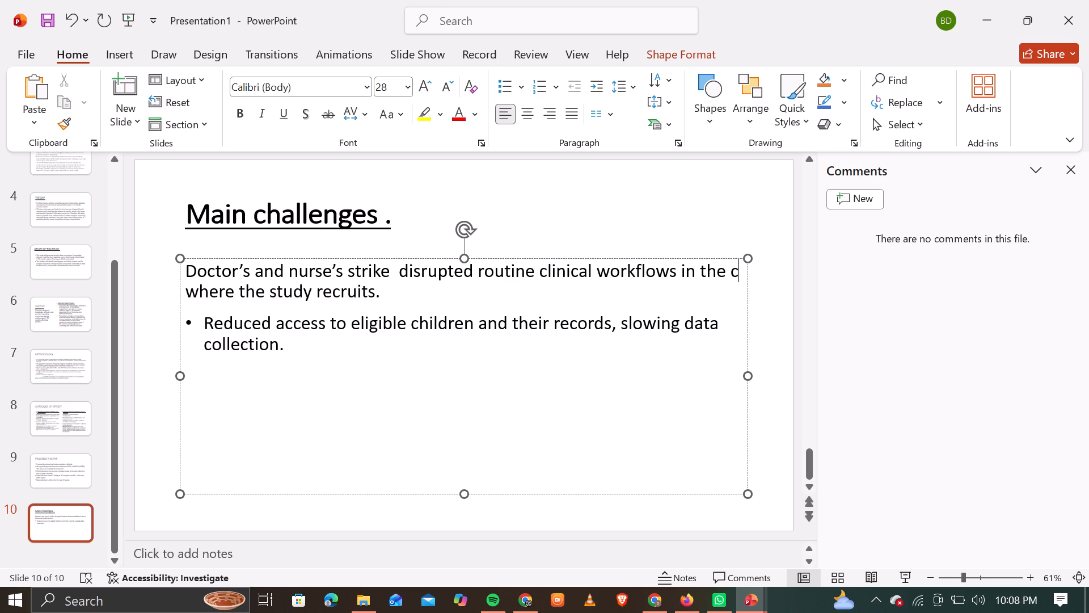
key("BackSpace")
type("hp")
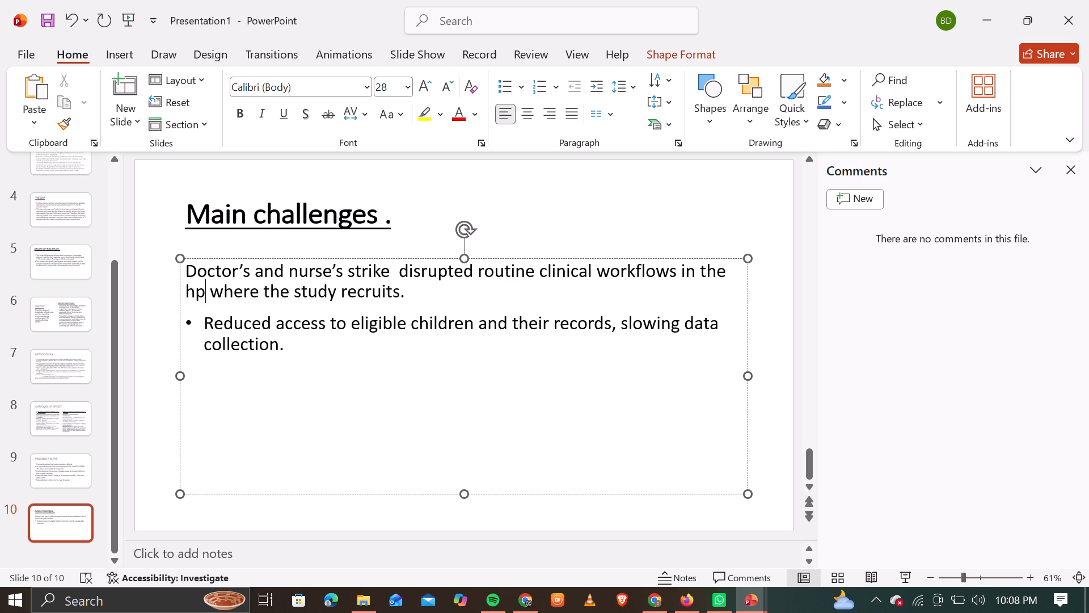
key("BackSpace")
type("osp")
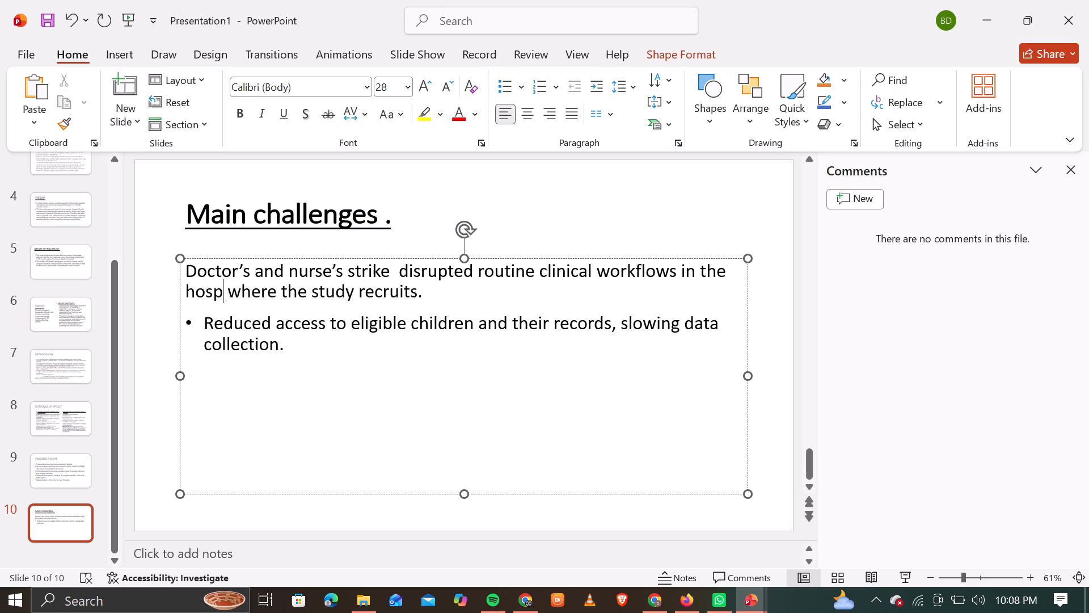
type("ital")
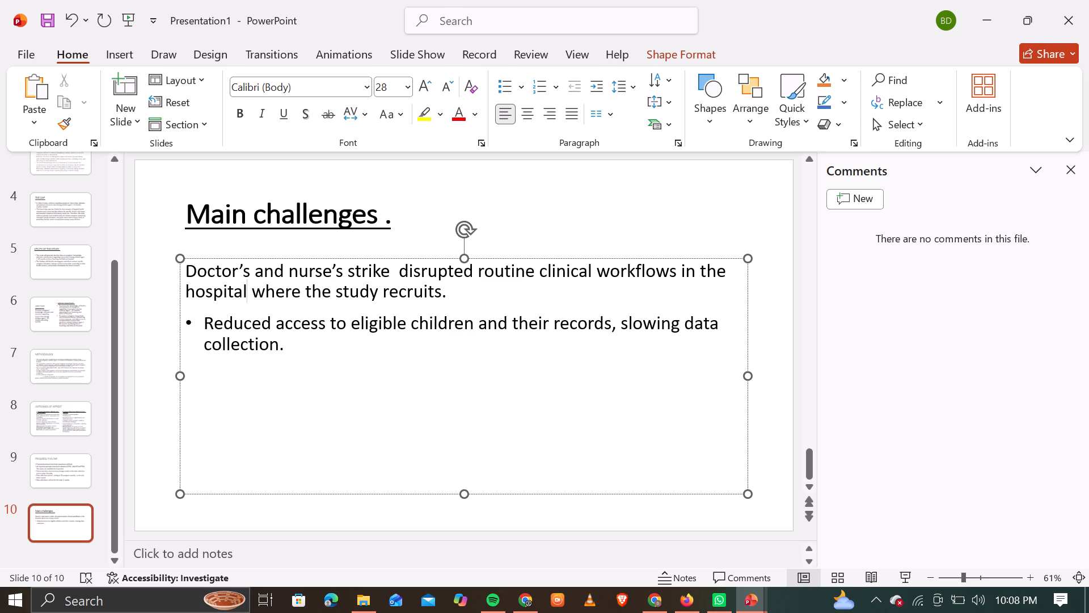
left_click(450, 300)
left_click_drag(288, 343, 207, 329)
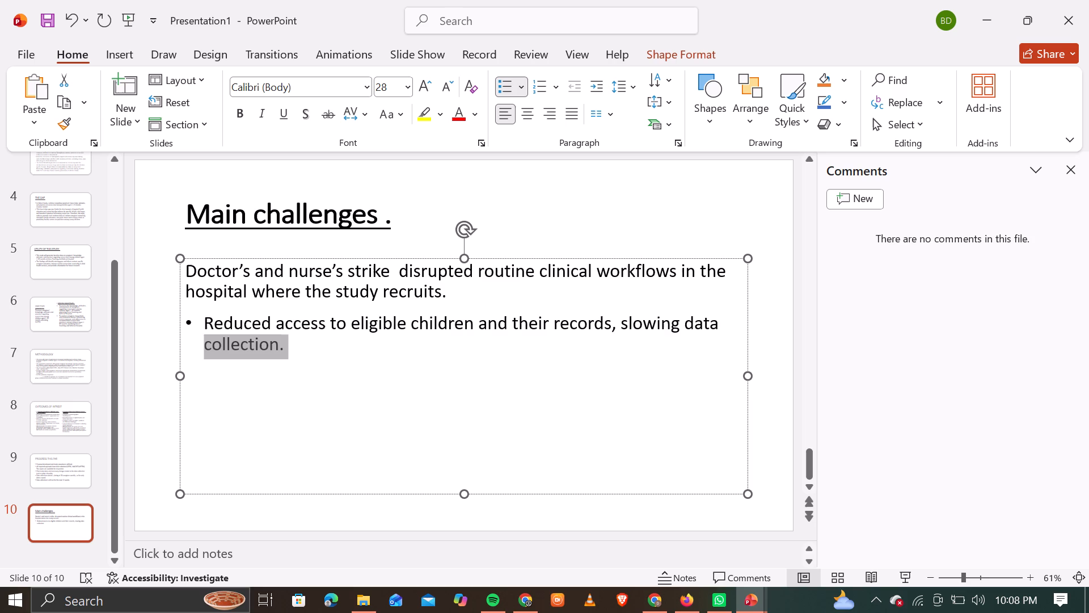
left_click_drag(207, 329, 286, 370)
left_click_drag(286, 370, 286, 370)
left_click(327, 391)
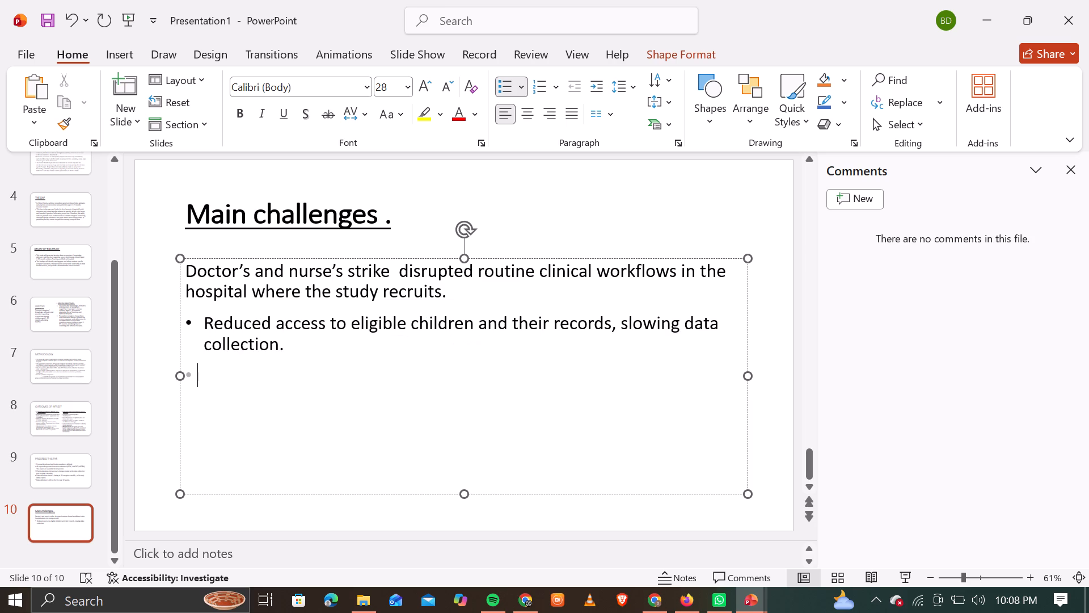
Begin the second bullet with "This" and make the following word lowercase, so it starts "This reduced access".
left_click(204, 321)
type("this")
key("space")
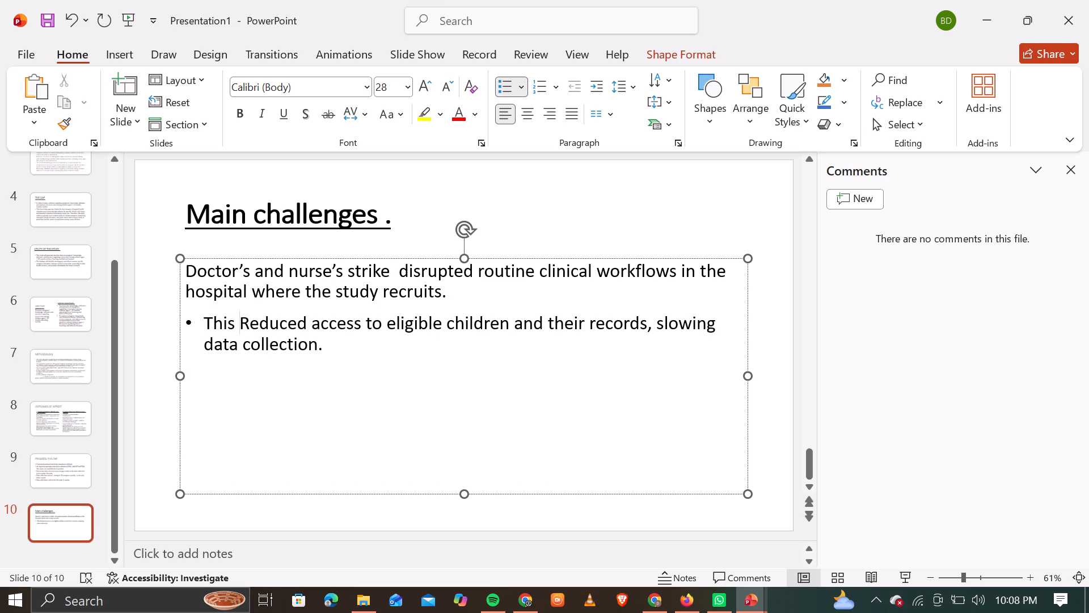
left_click(246, 320)
key("BackSpace")
key("r")
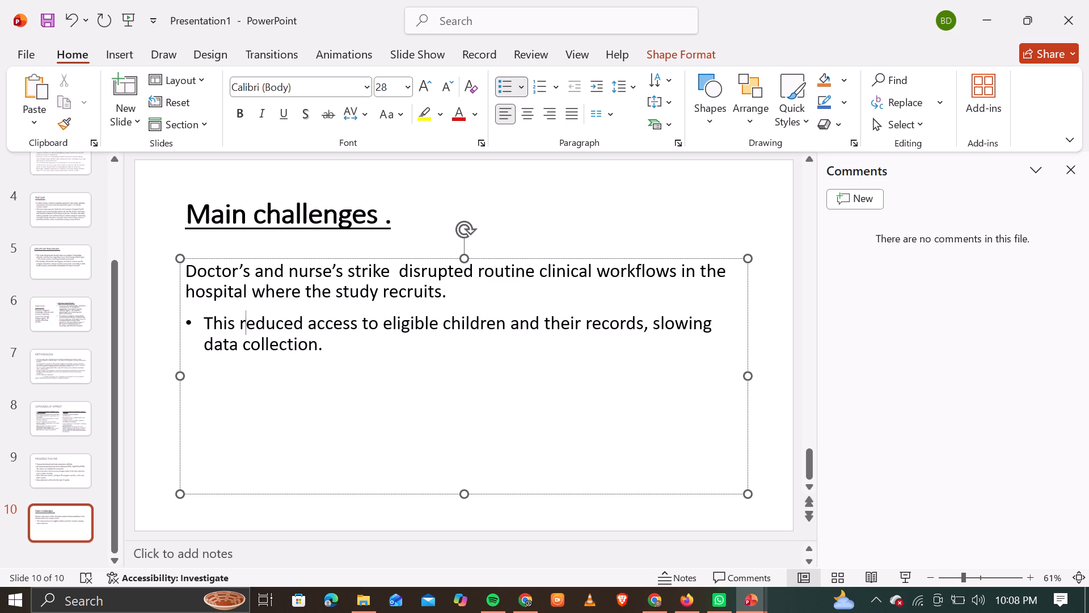
Replace "children" with "caregivers" in the second bullet.
left_click_drag(506, 321, 448, 321)
left_click(448, 321)
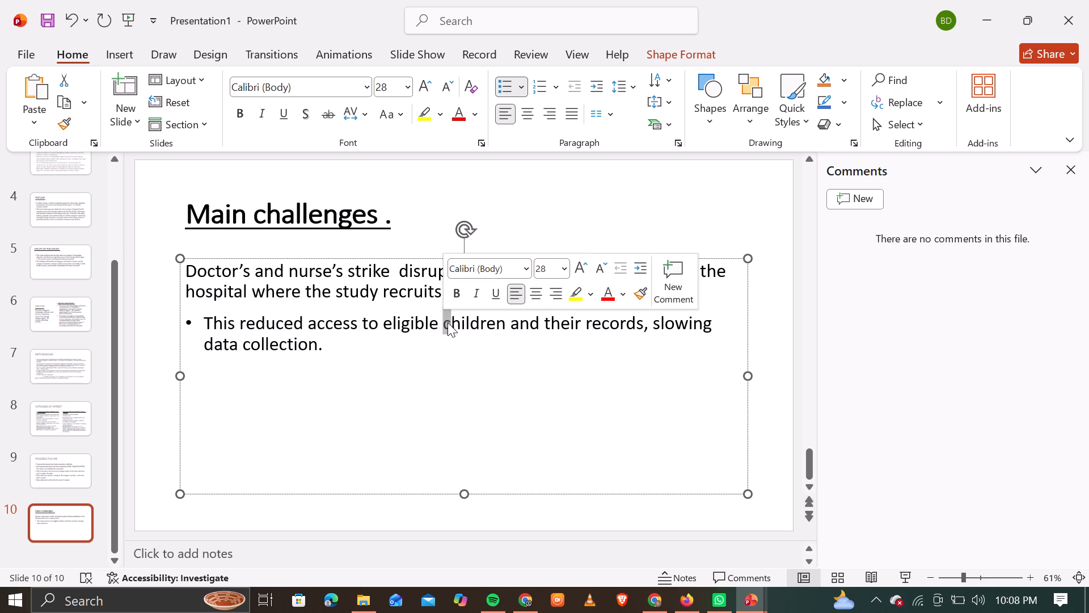
left_click_drag(448, 322, 497, 321)
left_click_drag(508, 320, 476, 322)
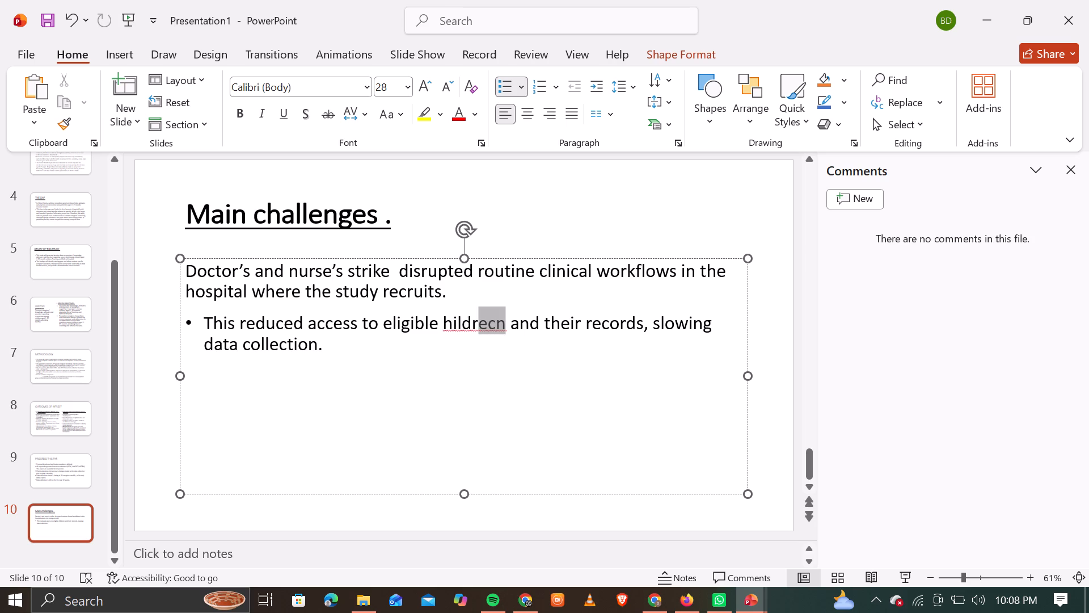
left_click_drag(476, 322, 443, 322)
key("BackSpace")
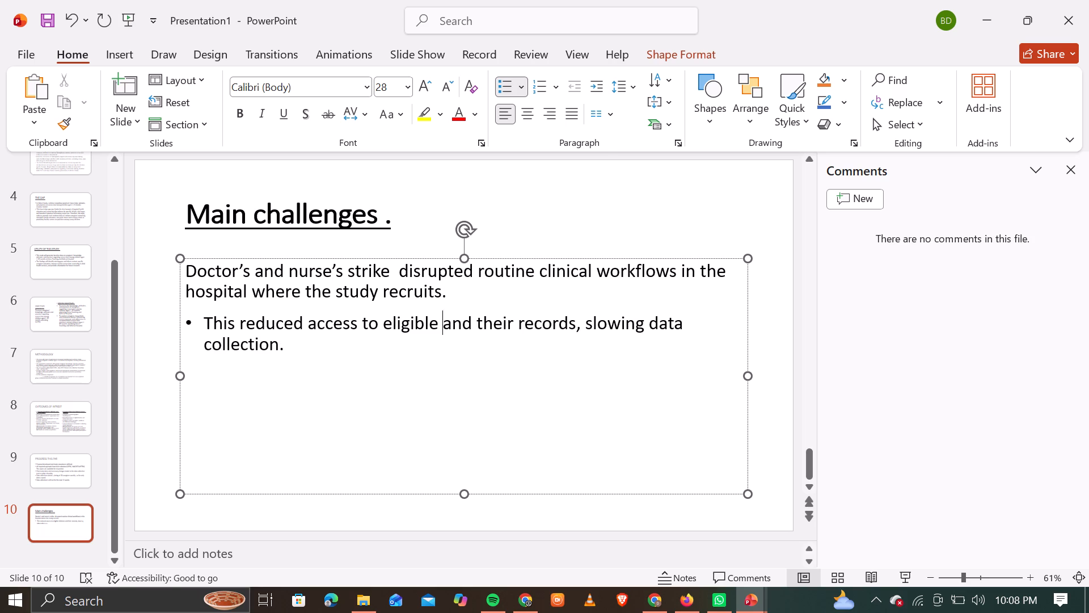
type("caregivers")
key("space")
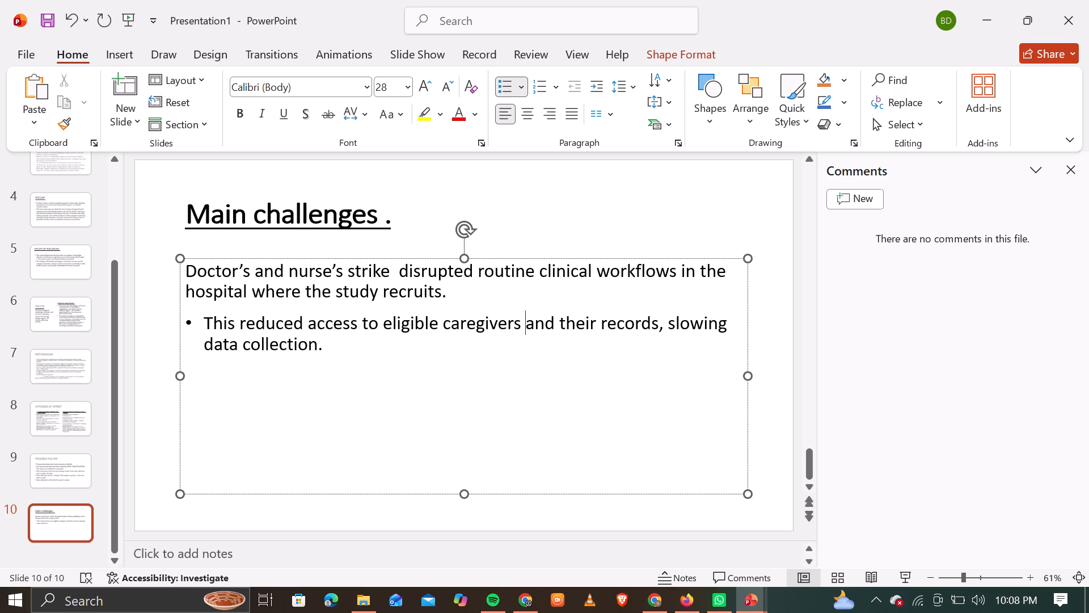
End the second bullet with a period after "caregivers" and delete the remaining text about records and slowed data collection.
key("period")
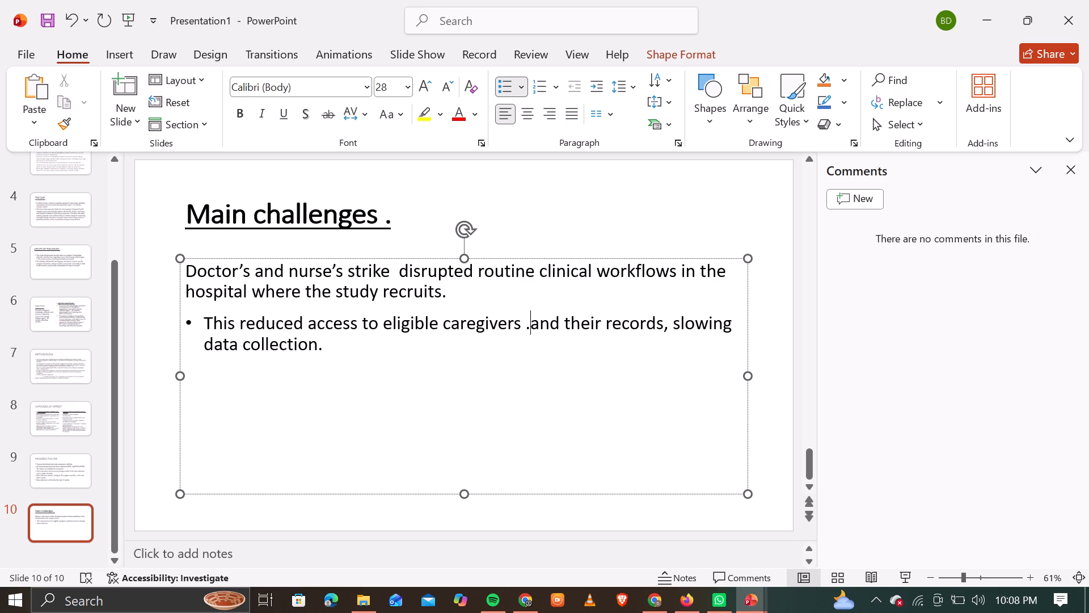
left_click_drag(530, 324, 365, 335)
key("BackSpace")
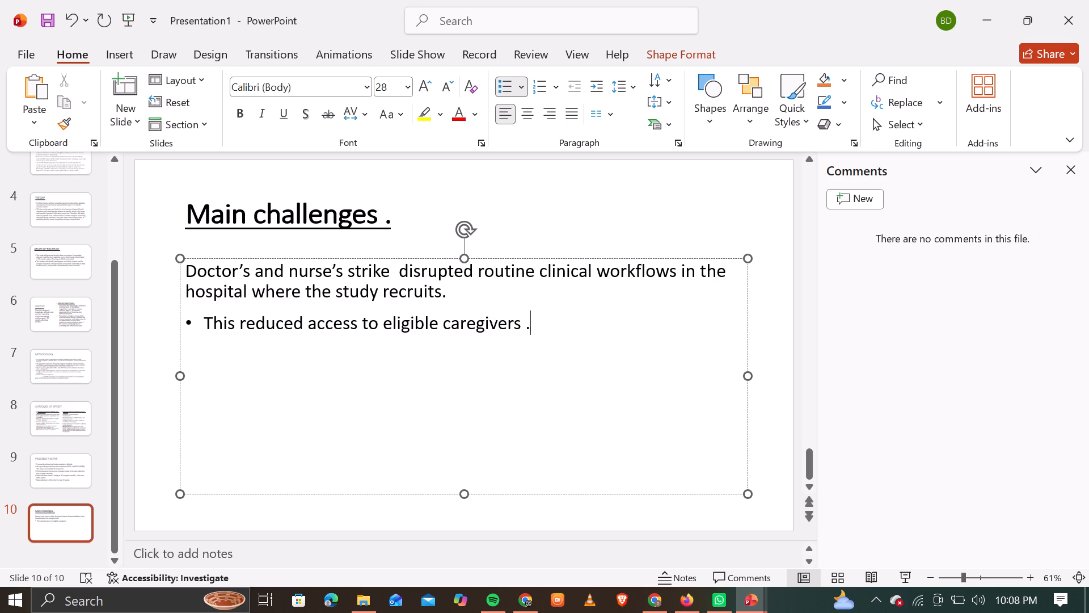
Extend the second bullet after "caregivers" with "prompting a pause to the research work till services resumed." and start a new line below.
key("BackSpace")
type("prompting")
key("space")
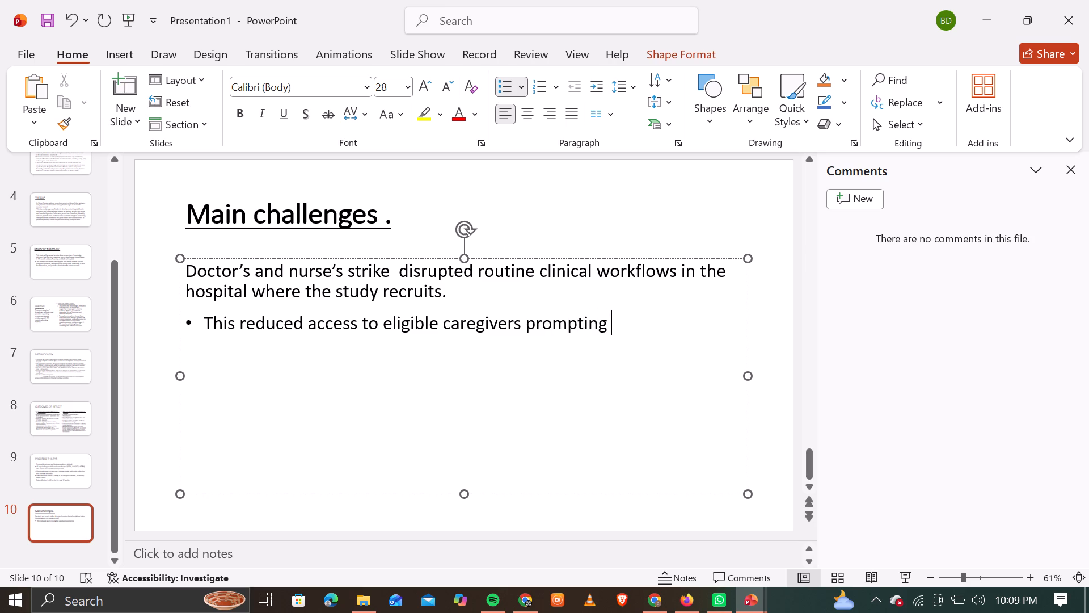
type("a pause to the research work till servicces")
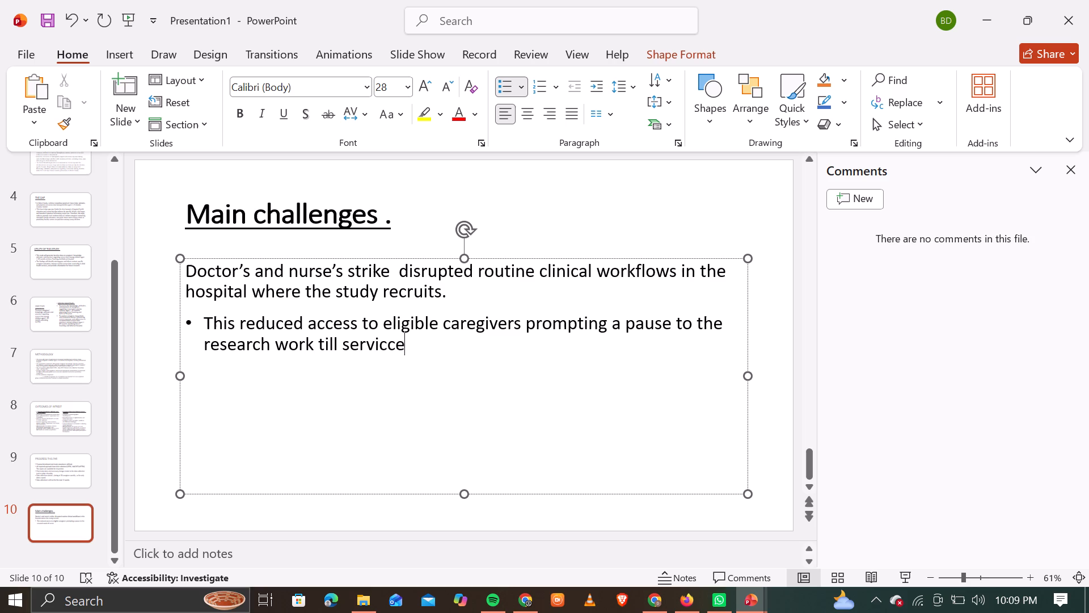
key("space")
type("resumed")
key("period")
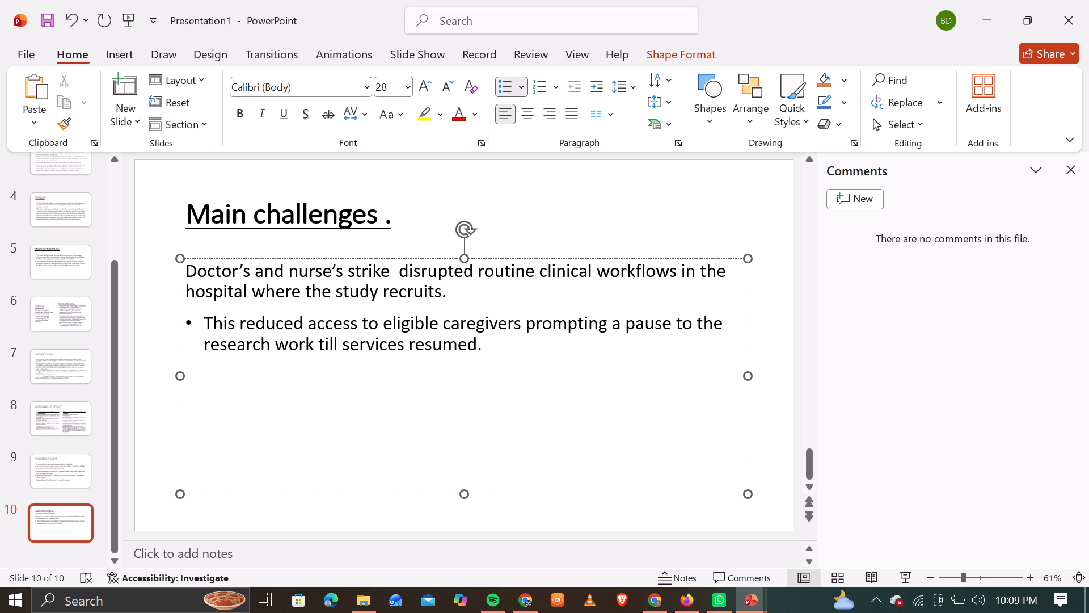
key("Return")
Add a bullet to the first paragraph about the doctor's and nurse's strike.
left_click(189, 267)
left_click(504, 85)
Start a new empty bullet directly after the sentence ending "till services resumed.".
left_click(488, 347)
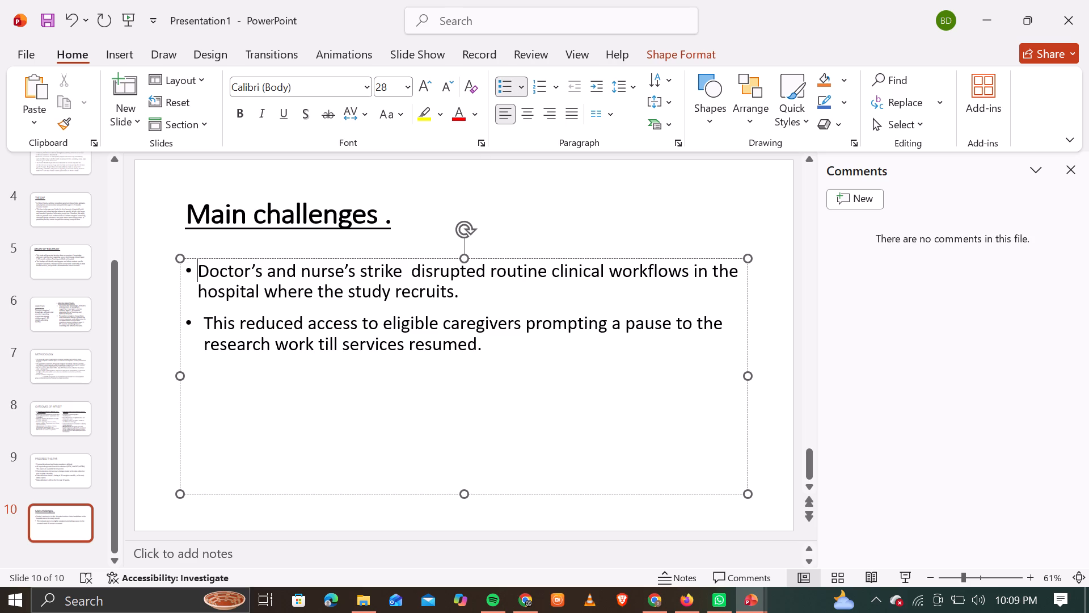
key("Return")
Switch to the Research_Progress_Report presentation and copy the full "Proposed response / way forward" body text from the "Challenges encountered" slide.
left_click(749, 598)
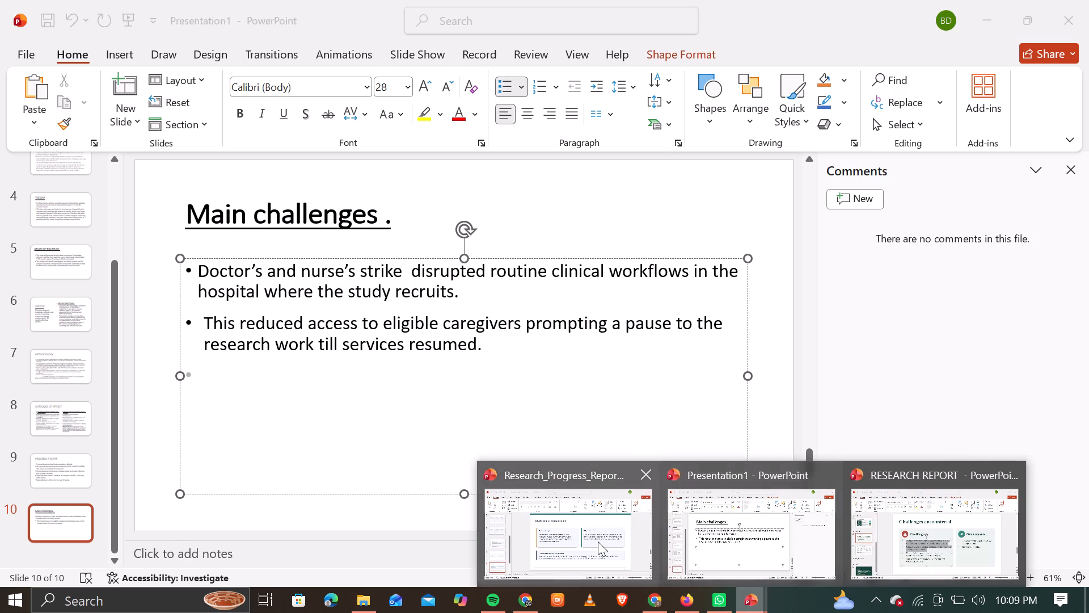
left_click(598, 541)
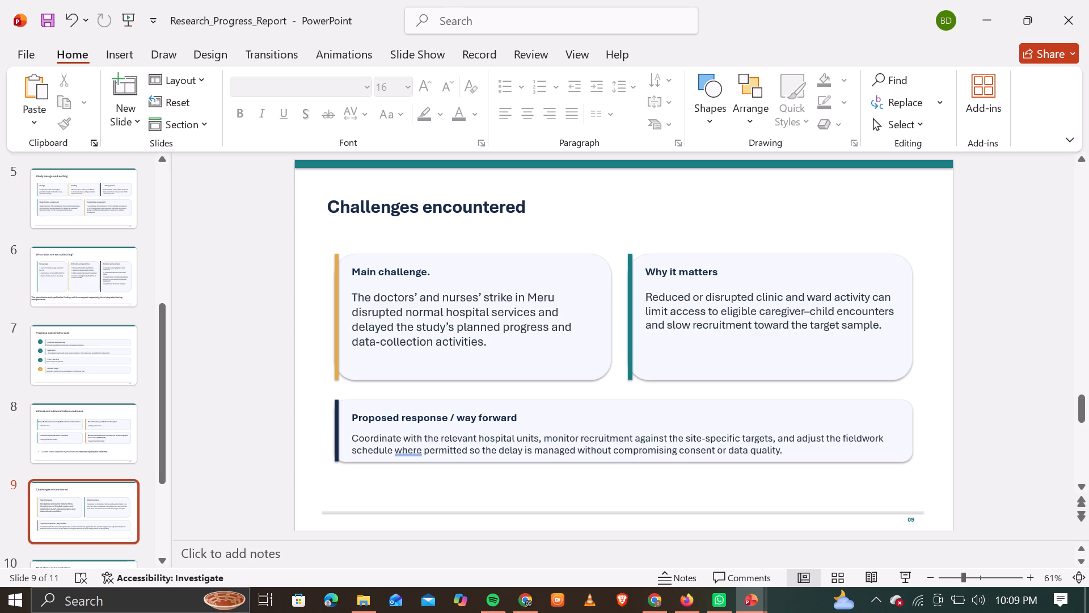
left_click_drag(353, 436, 356, 439)
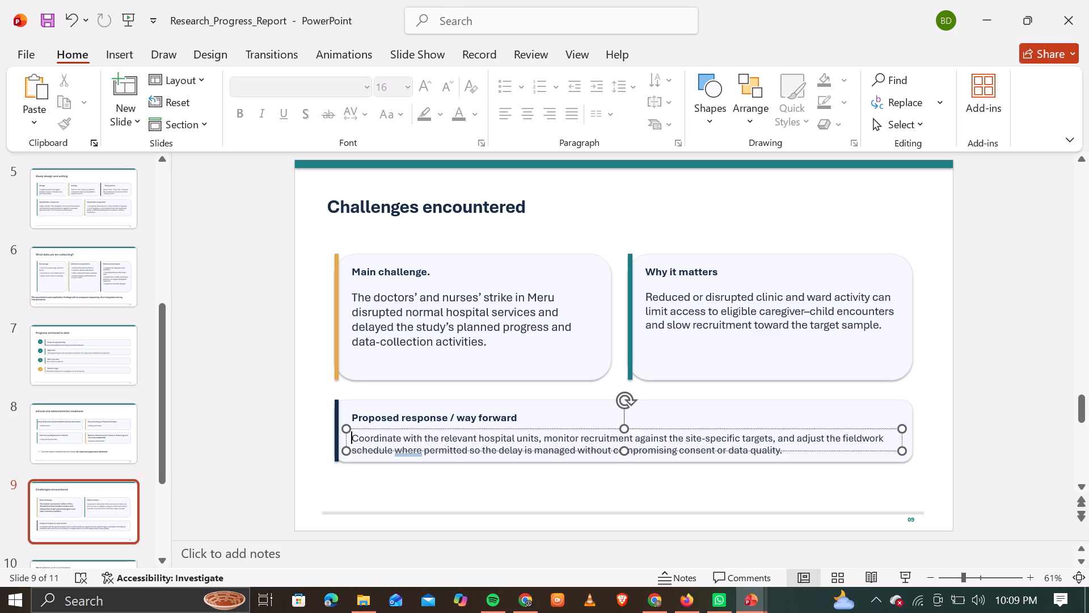
left_click_drag(356, 439, 763, 446)
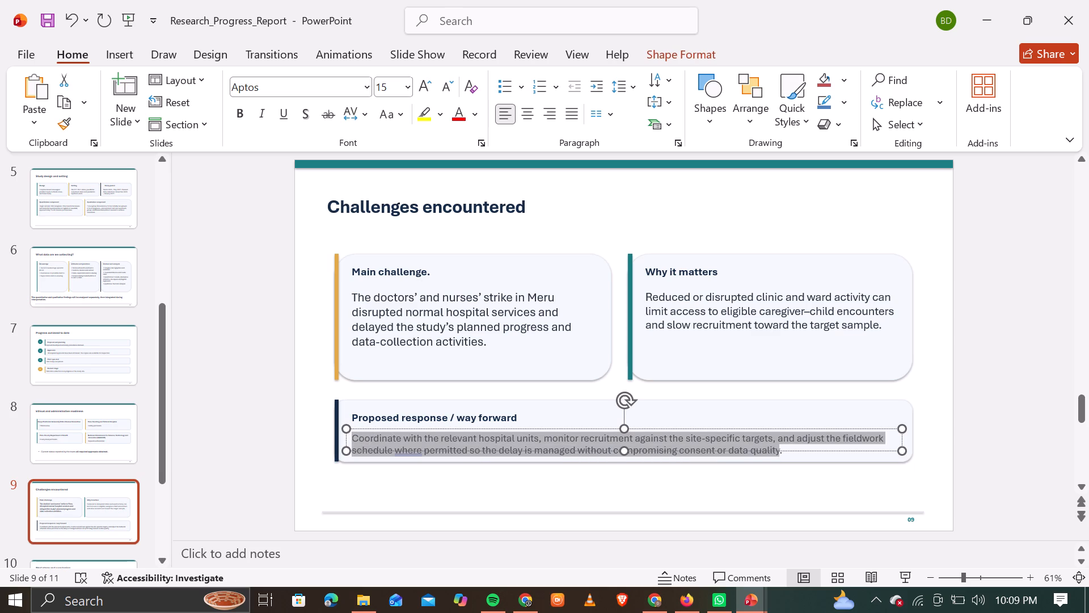
left_click_drag(763, 446, 782, 448)
right_click(752, 443)
left_click(788, 65)
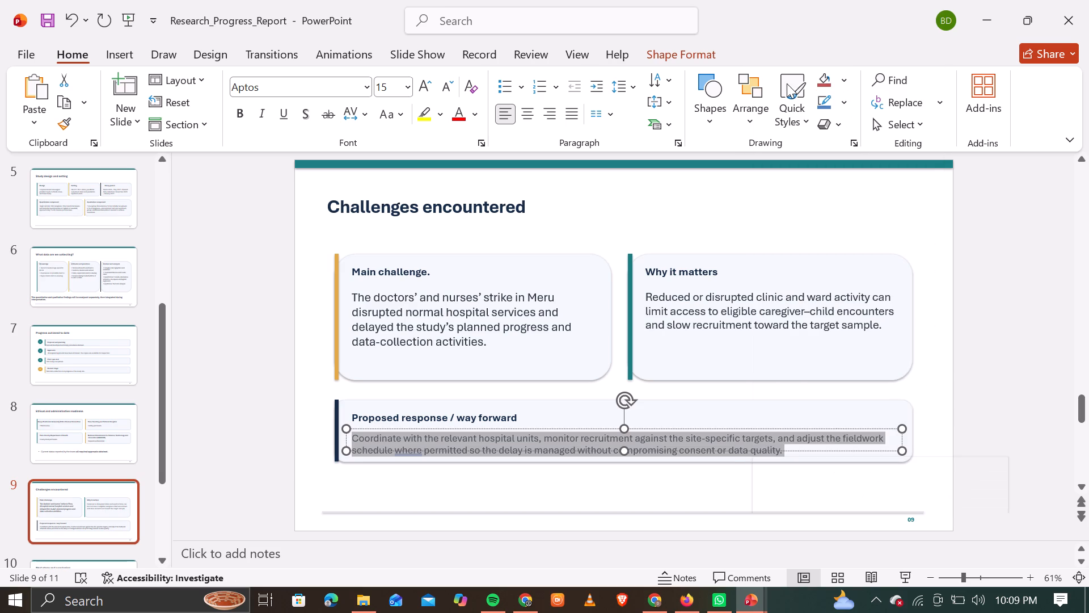
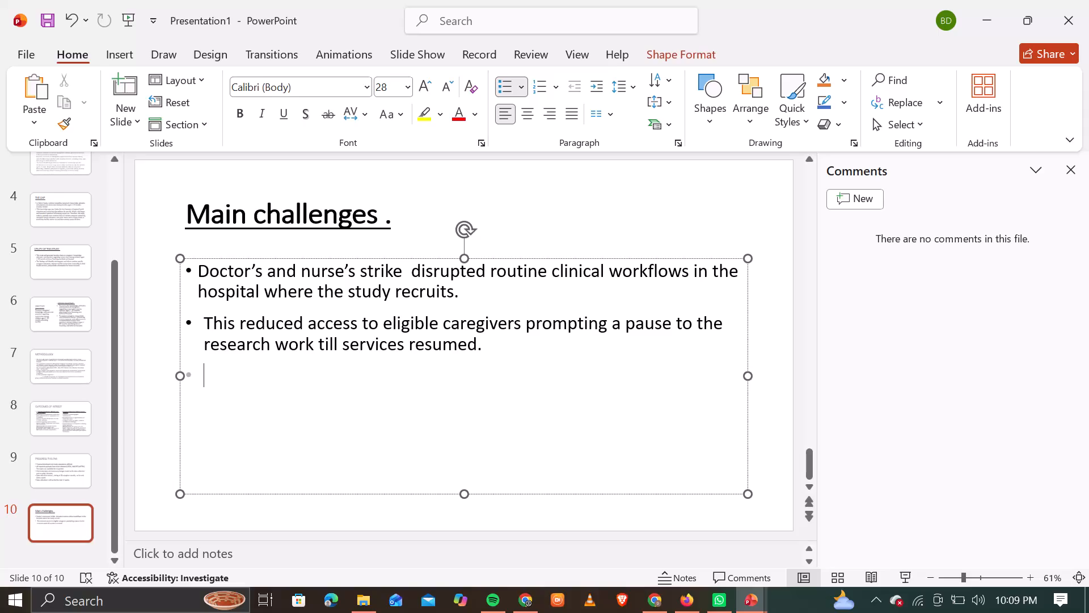
Add a "THE PLAN" bullet after the challenges and paste the copied proposed response text as the bullet below it.
key("p")
key("BackSpace")
type("THE PLAN")
key("space")
key("Return")
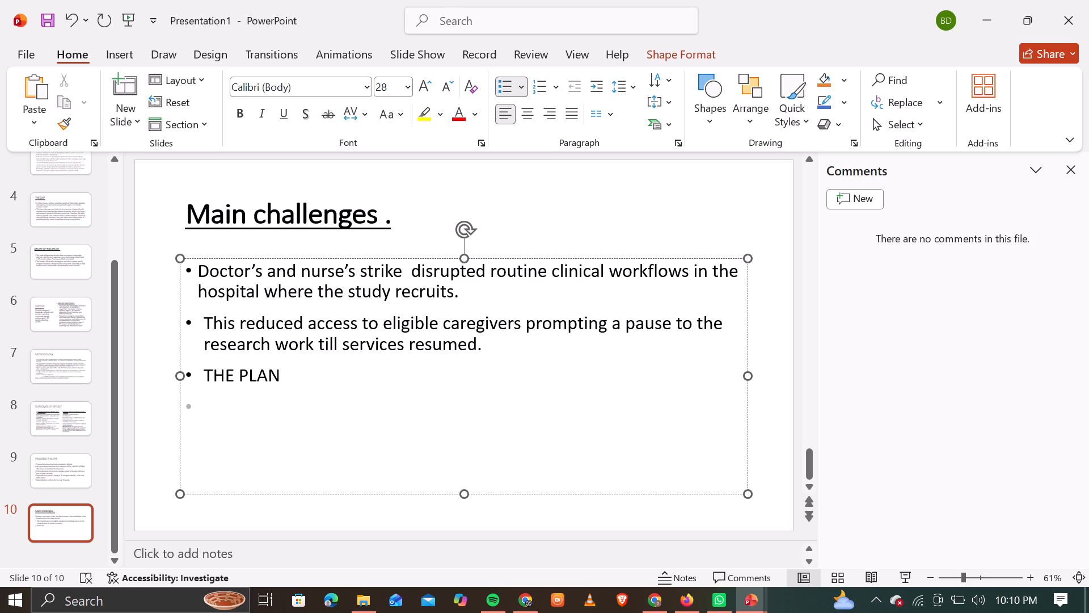
key("ctrl+v")
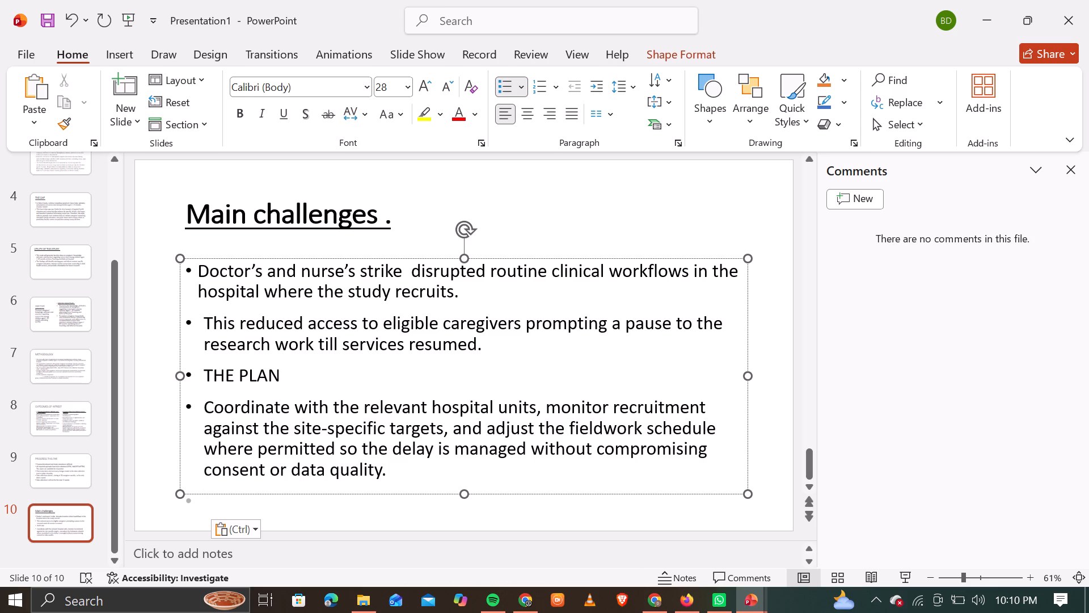
Make the "THE PLAN" line bold.
left_click_drag(288, 375, 168, 354)
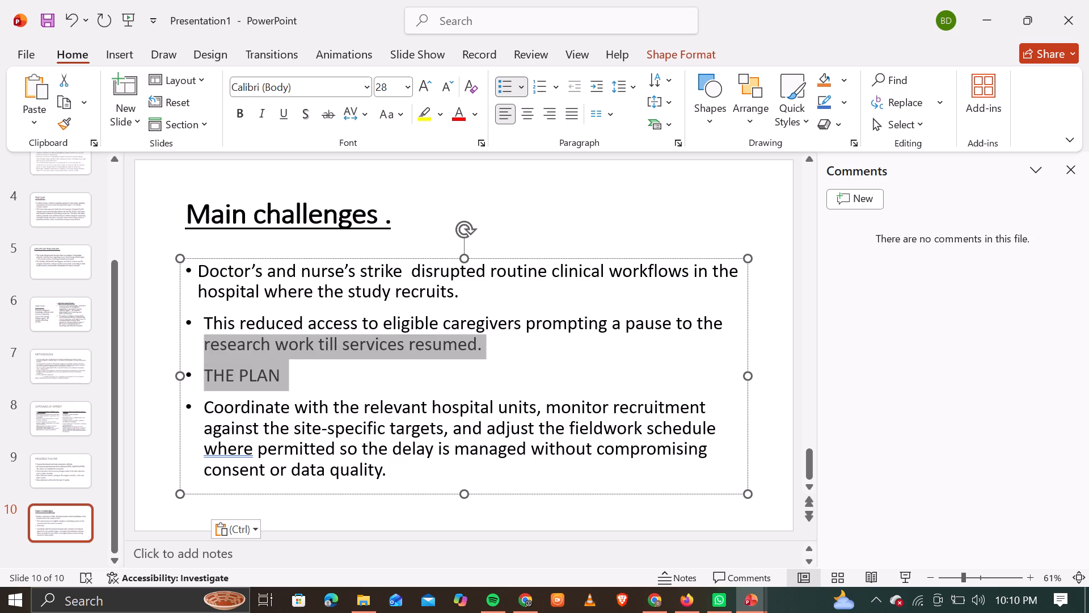
left_click_drag(168, 354, 196, 367)
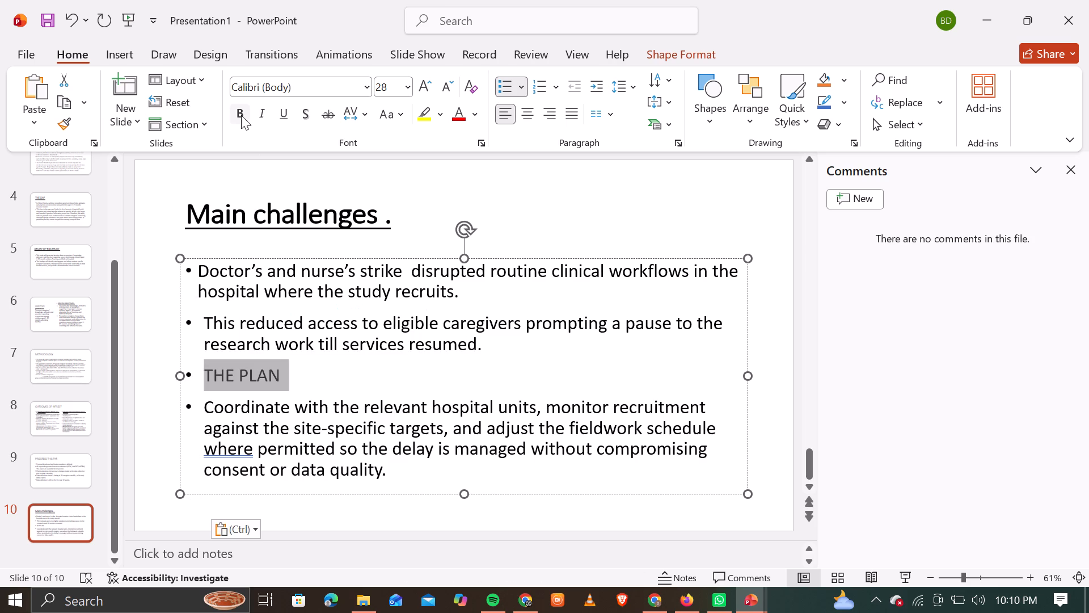
left_click(241, 115)
left_click(352, 383)
scroll(366, 360, "down", 1)
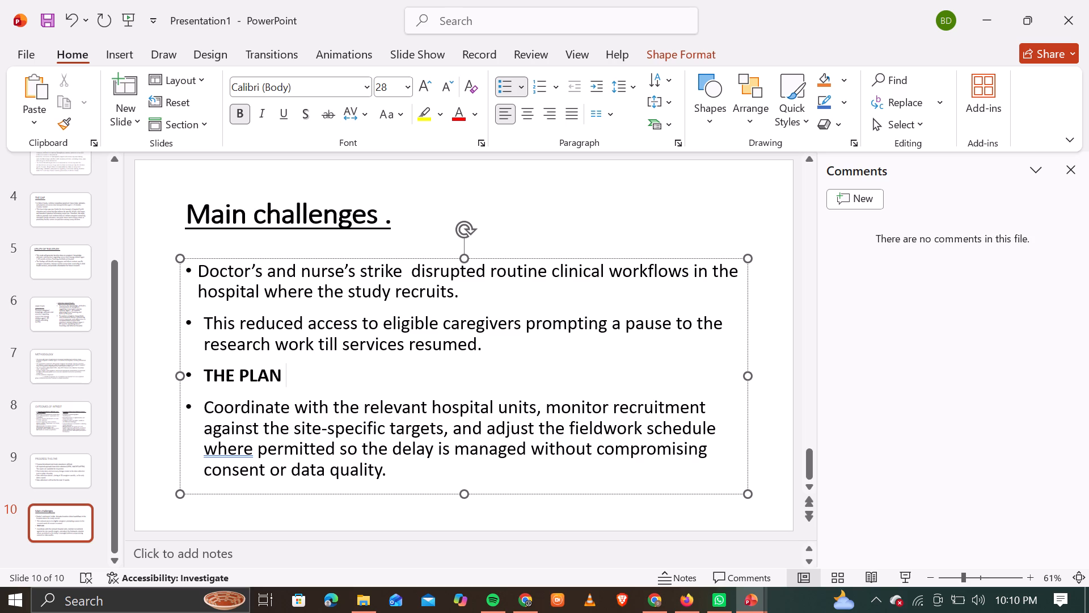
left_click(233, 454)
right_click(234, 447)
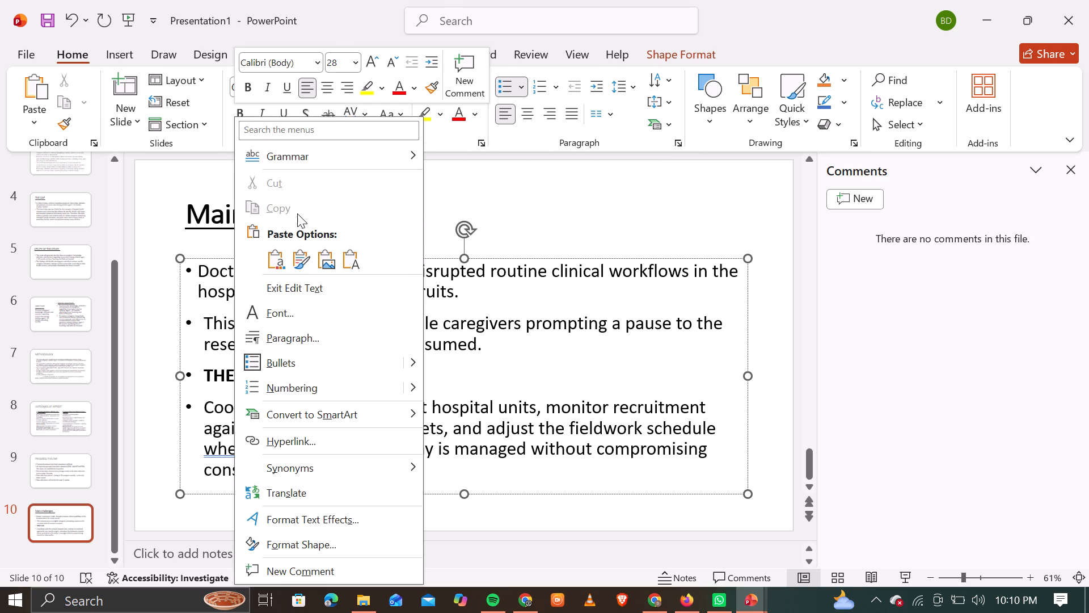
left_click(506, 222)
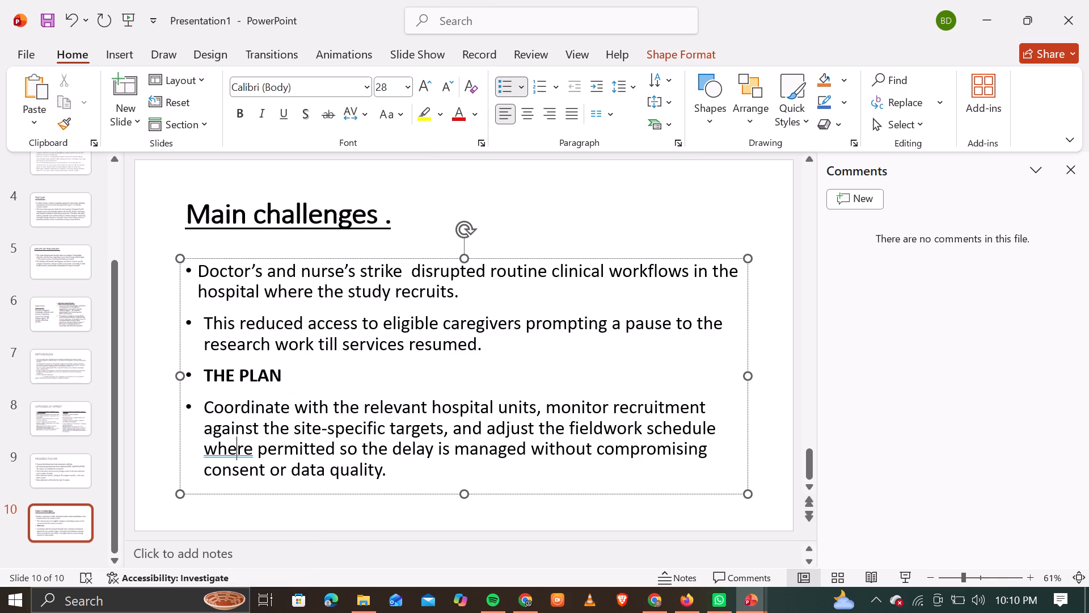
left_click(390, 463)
Set the insertion point for a new slide directly after the "Main challenges" slide, at the end of the presentation.
scroll(94, 438, "down", 2)
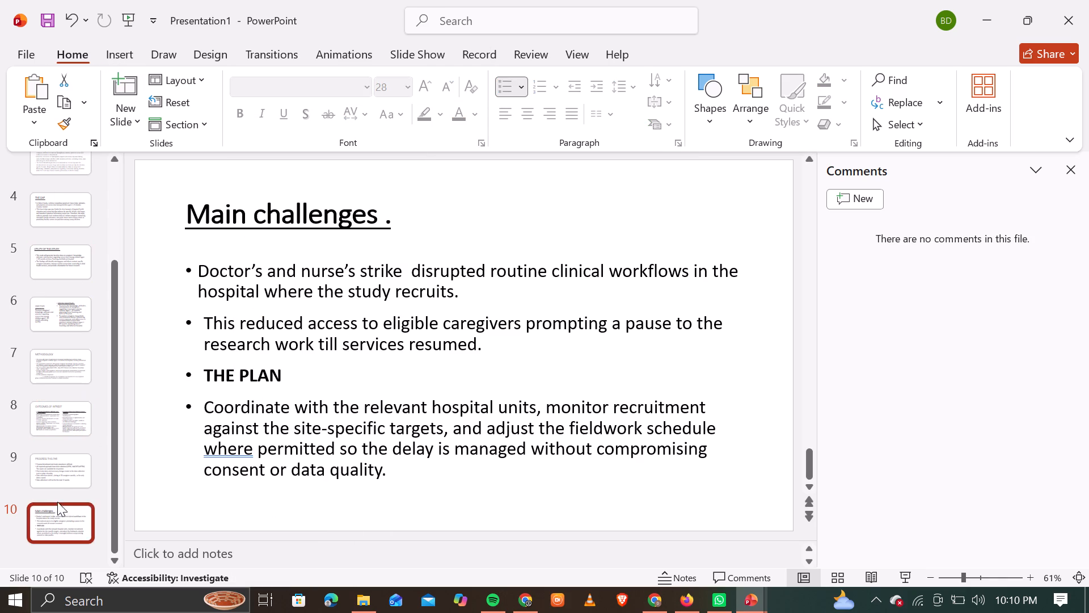
scroll(81, 491, "down", 3)
left_click(45, 545)
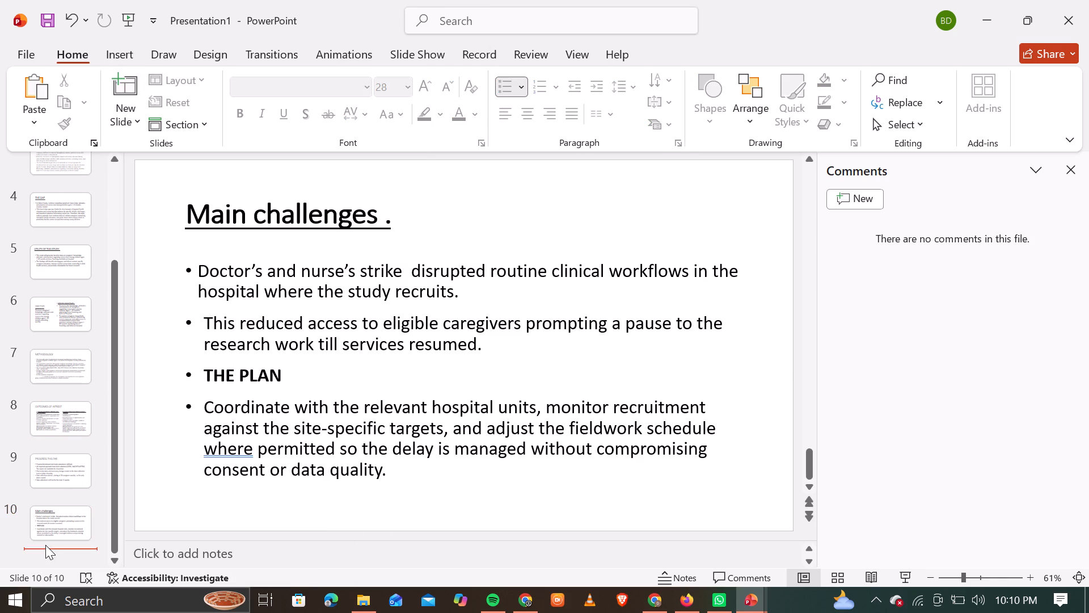
Add a new slide with the Title and Content layout after the "Main challenges" slide.
left_click(119, 120)
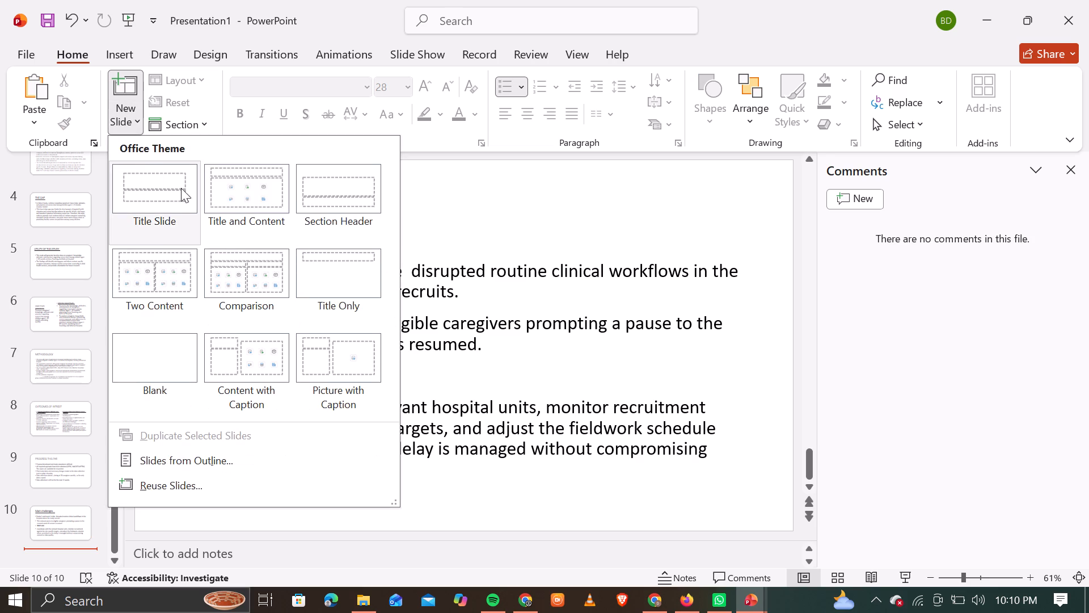
left_click(229, 186)
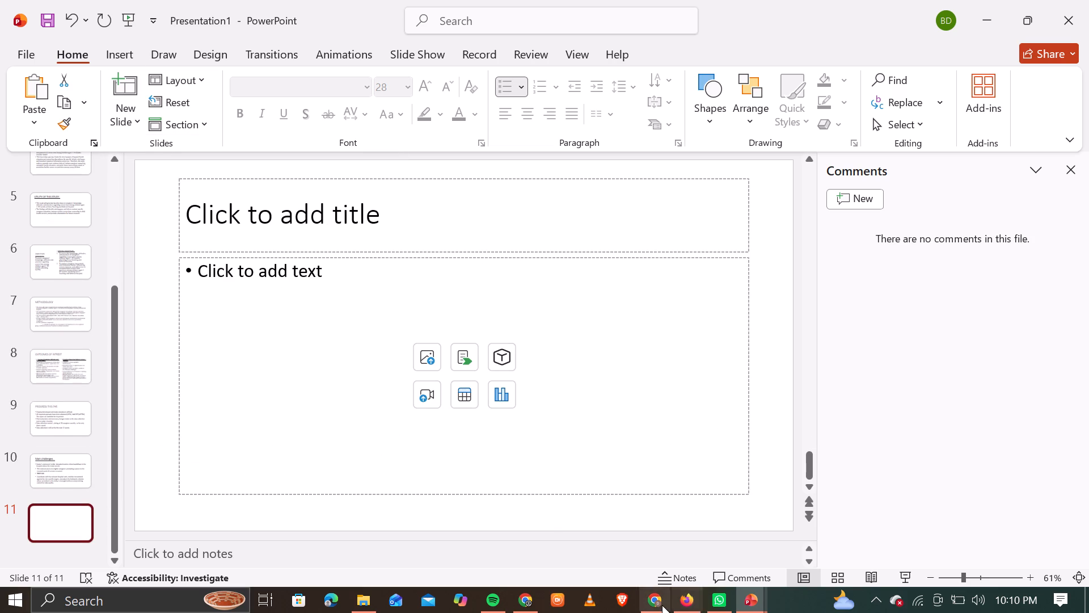
Switch to the Research_Progress_Report presentation and review its later slides, including next steps, timeline and ethical readiness, for content for the new slide.
left_click(746, 600)
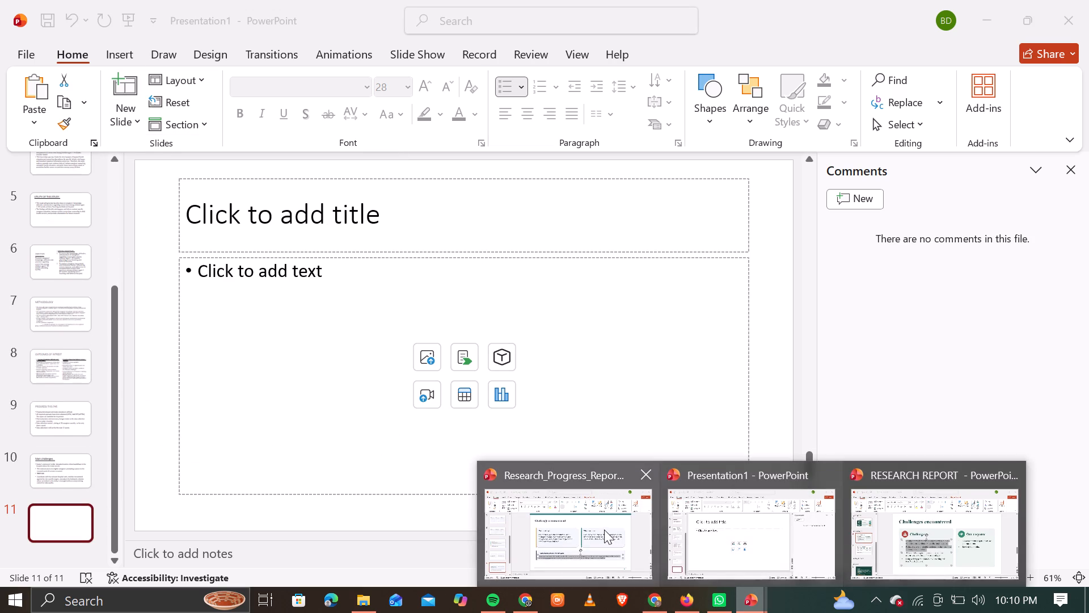
left_click(570, 526)
scroll(560, 422, "down", 1)
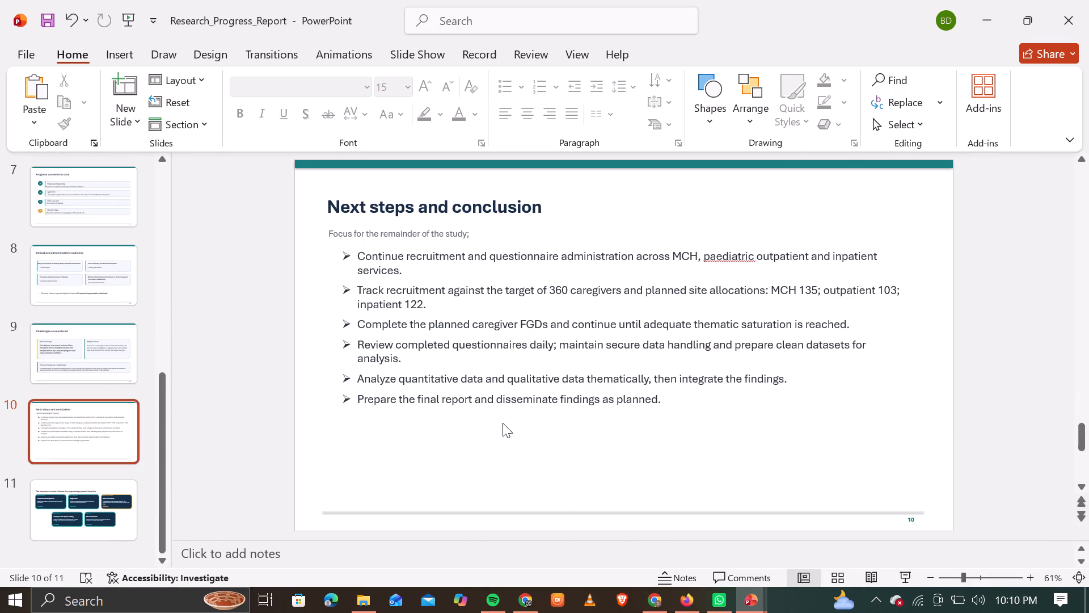
scroll(503, 423, "down", 1)
scroll(503, 423, "up", 1)
scroll(503, 423, "down", 1)
scroll(503, 423, "up", 2)
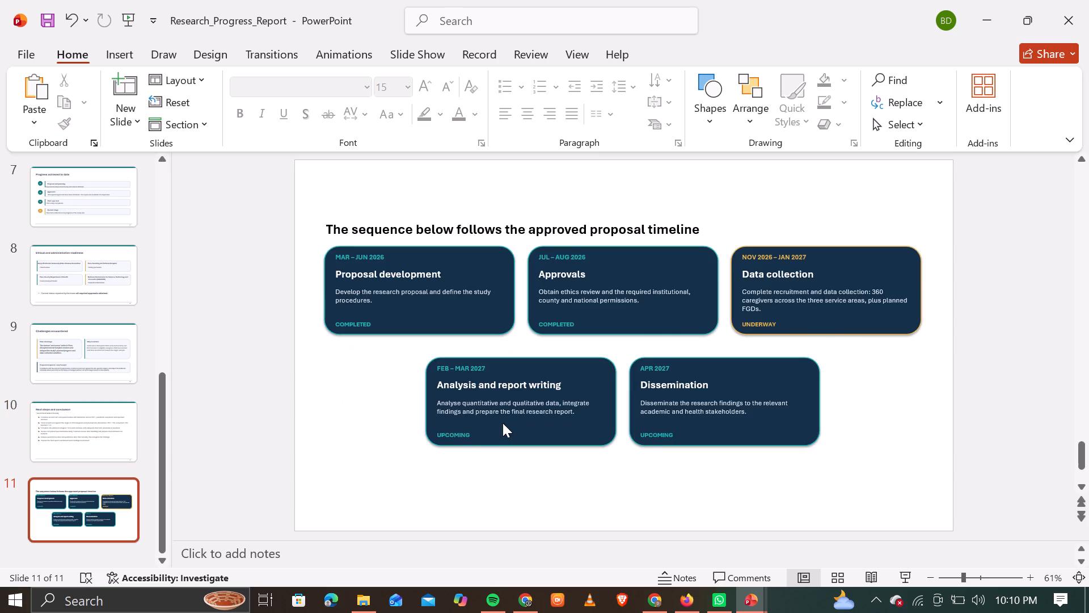
scroll(421, 412, "up", 1)
scroll(421, 412, "down", 4)
scroll(506, 405, "down", 2)
scroll(514, 404, "up", 3)
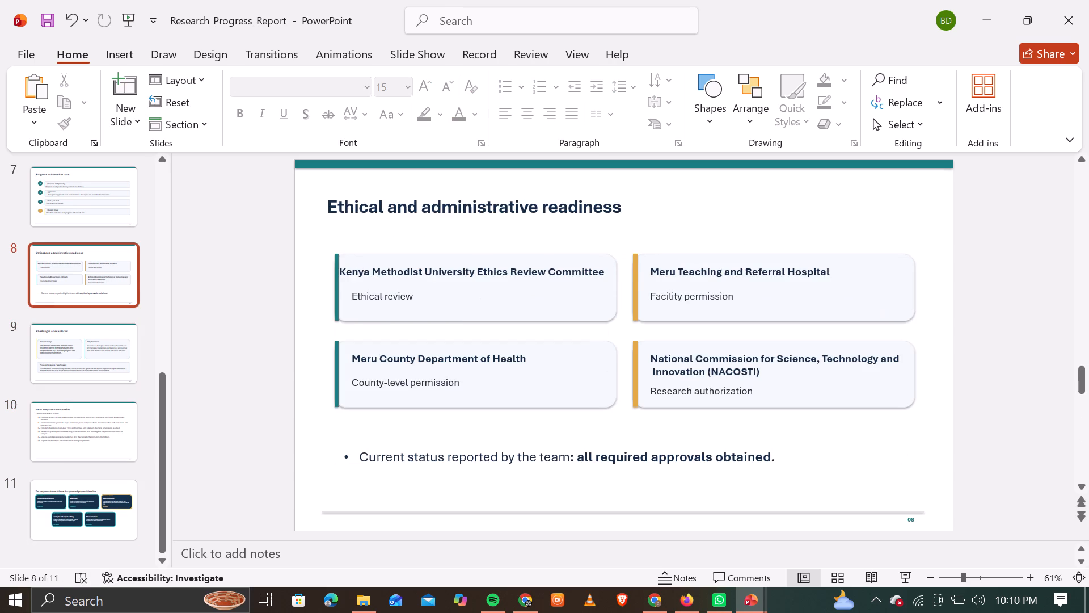
scroll(514, 404, "up", 2)
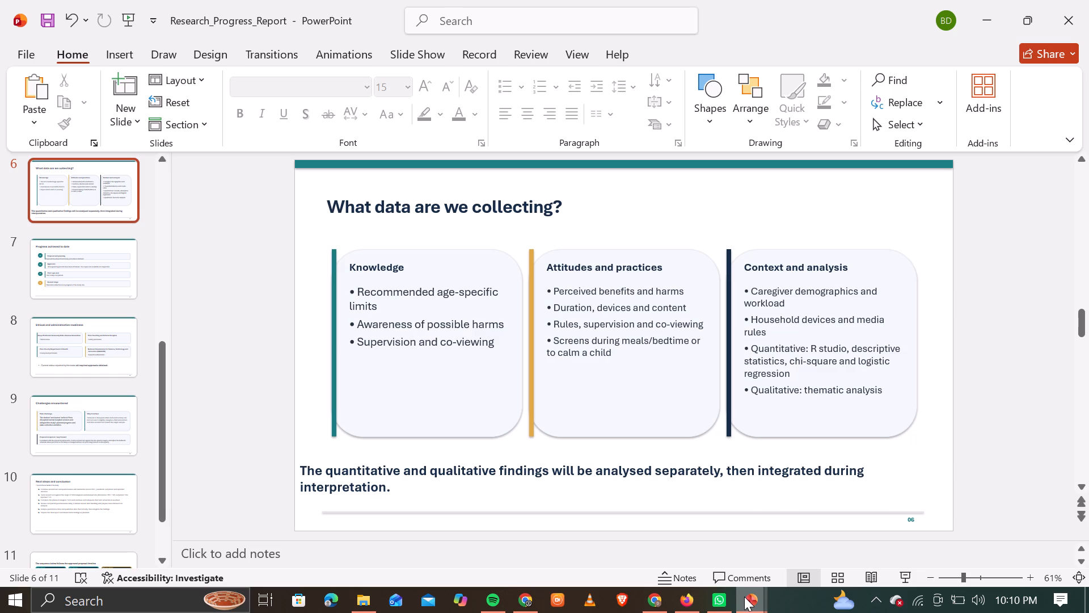